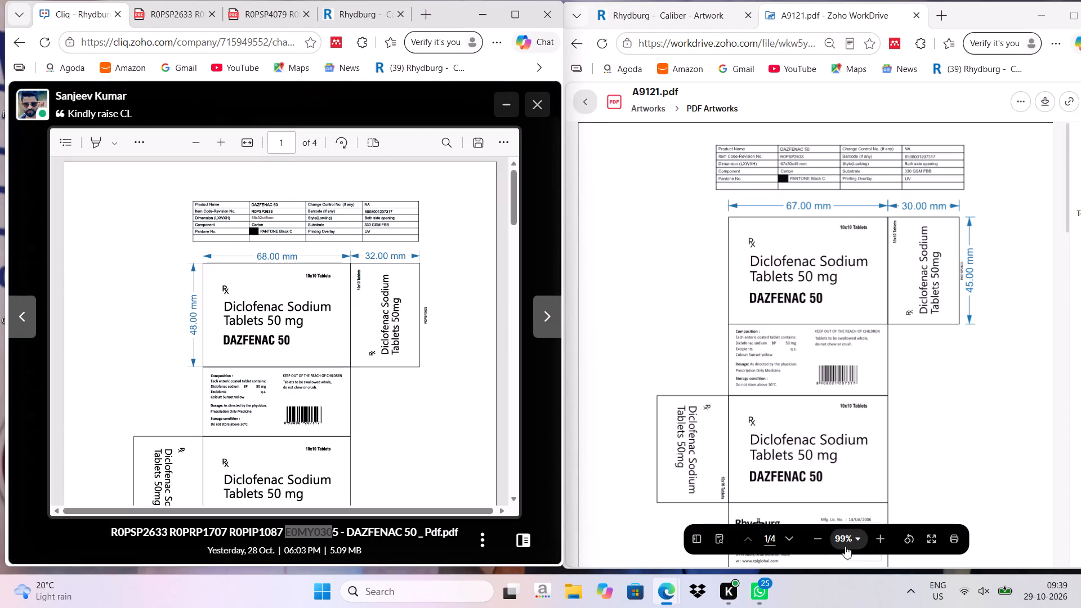
Compare the specification table and carton dimensions in A9121.pdf with those in the DAZFENAC 50 PDF shared in the chat.
click(845, 546)
click(851, 350)
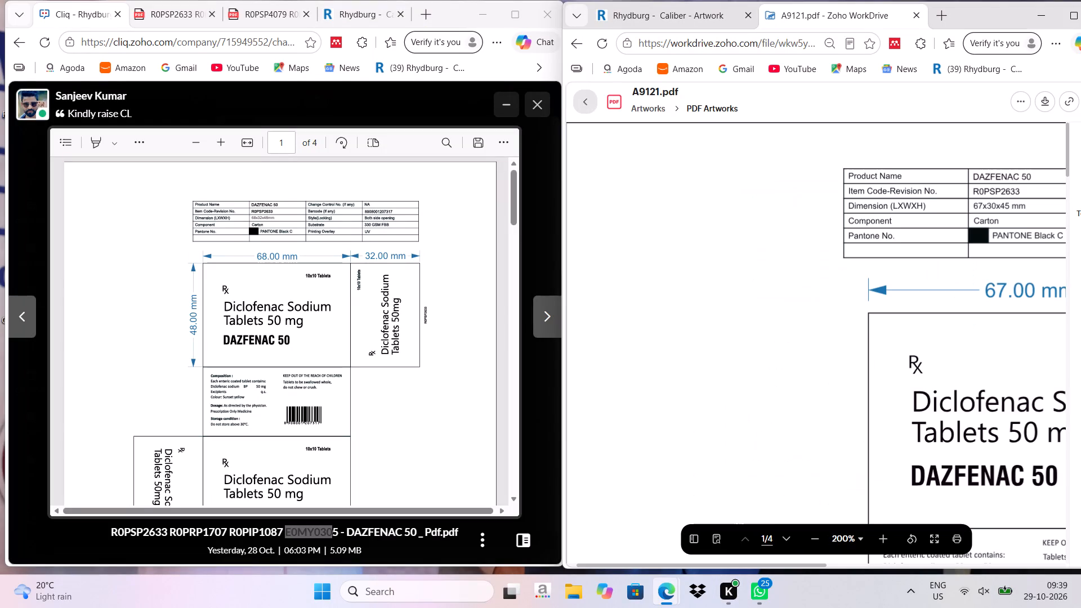
scroll(851, 350, up, 4)
scroll(853, 351, left, 3)
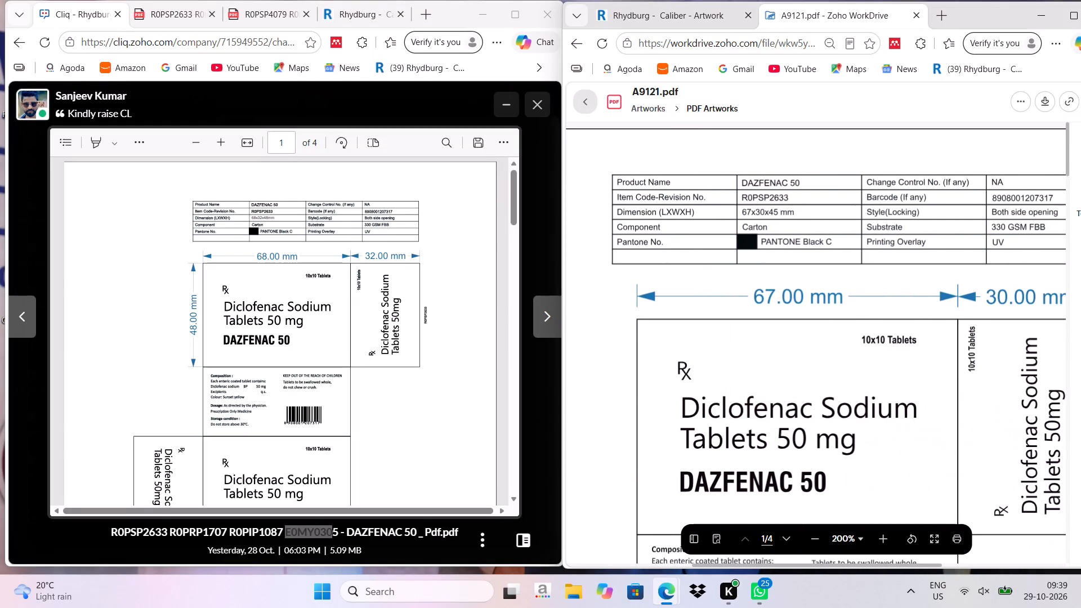
scroll(233, 358, up, 6)
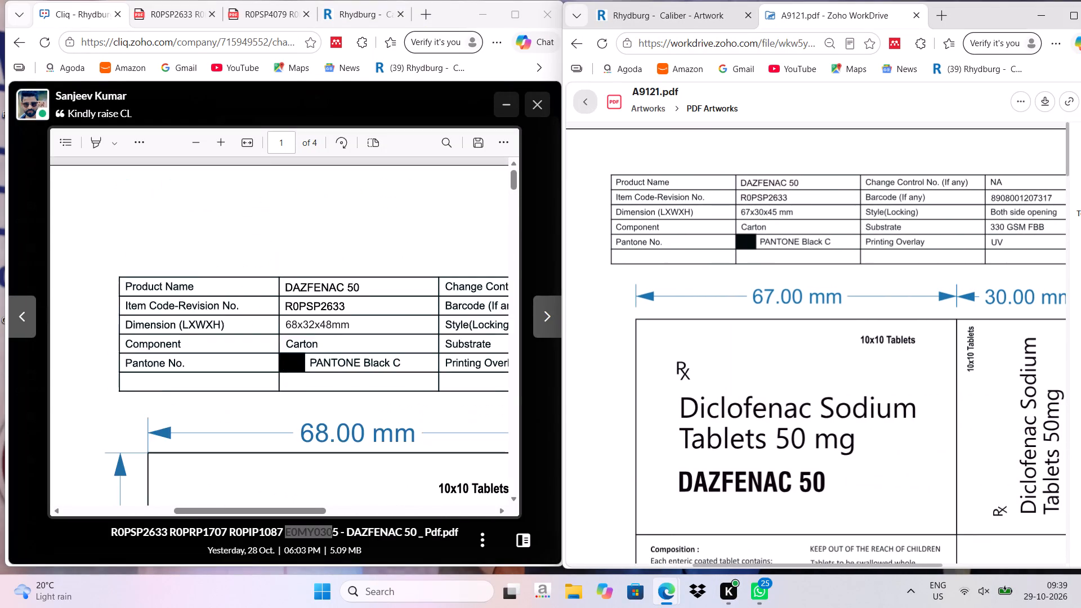
scroll(233, 358, down, 1)
scroll(233, 358, left, 1)
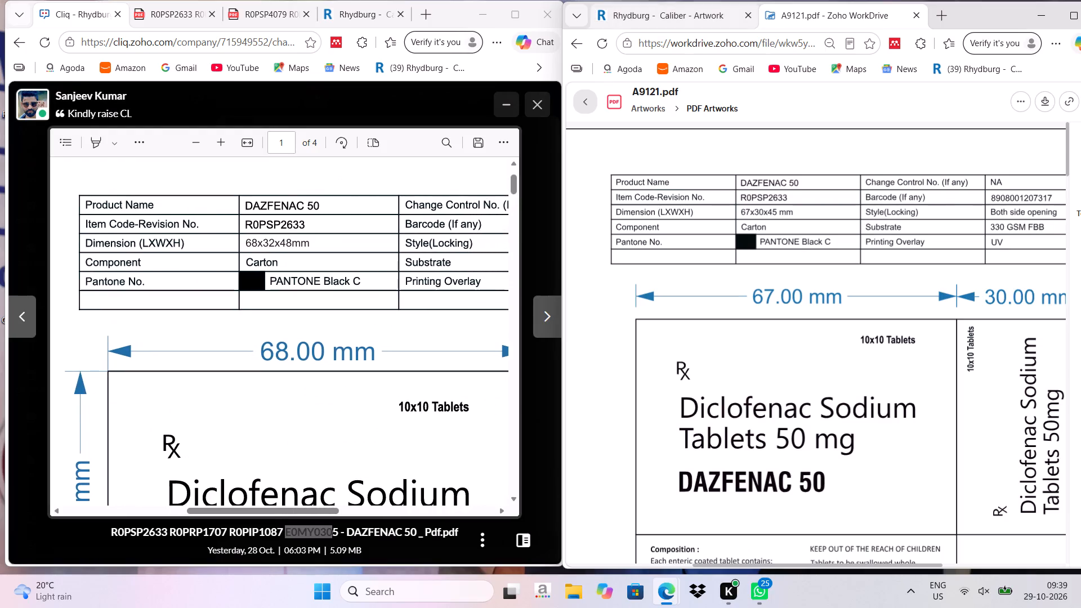
Copy the product code and name "E0MY0305 - DAZFENAC 50" from the header of artwork record A9121 in Caliber.
click(673, 10)
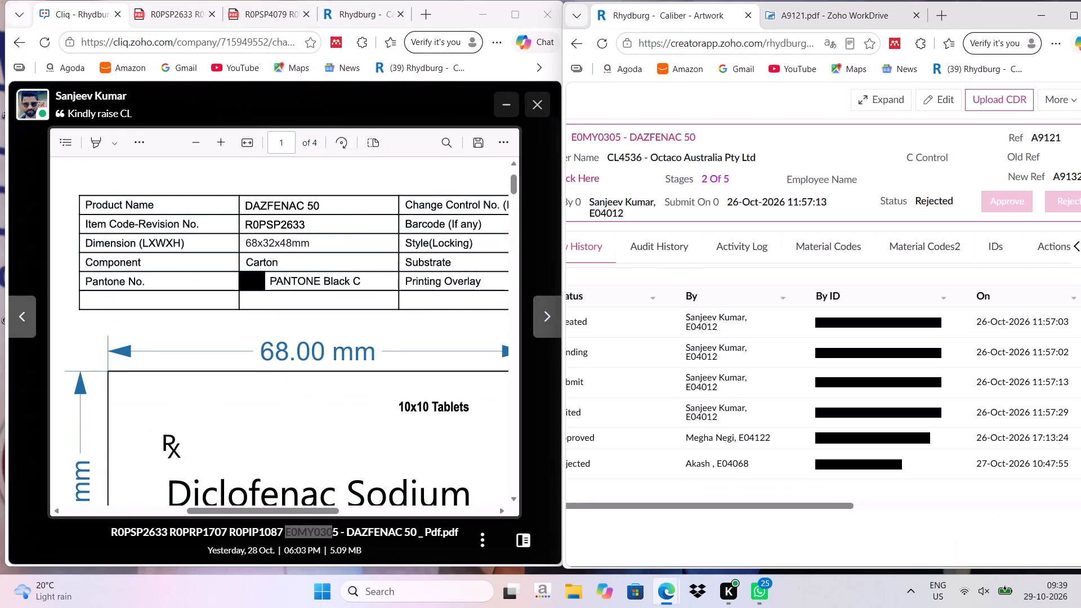
drag(571, 136, 709, 137)
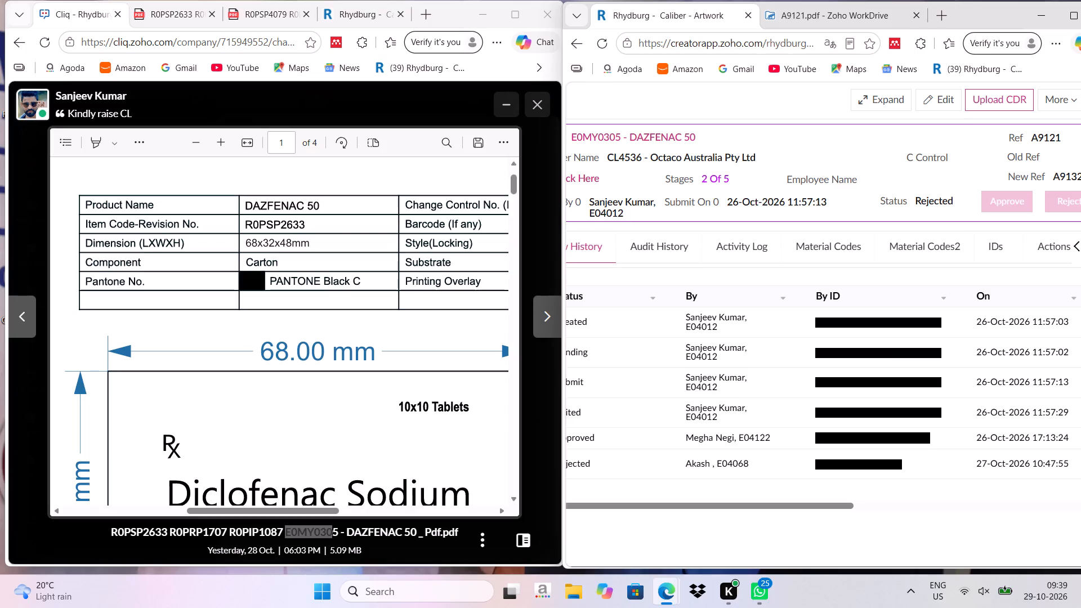
drag(569, 135, 669, 136)
drag(570, 134, 607, 145)
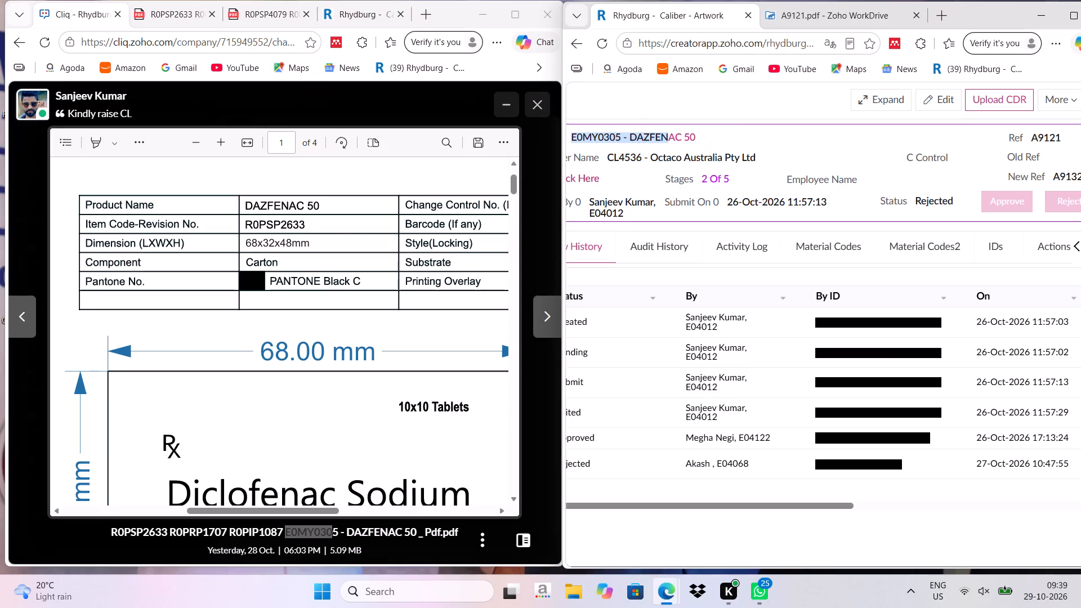
click(781, 140)
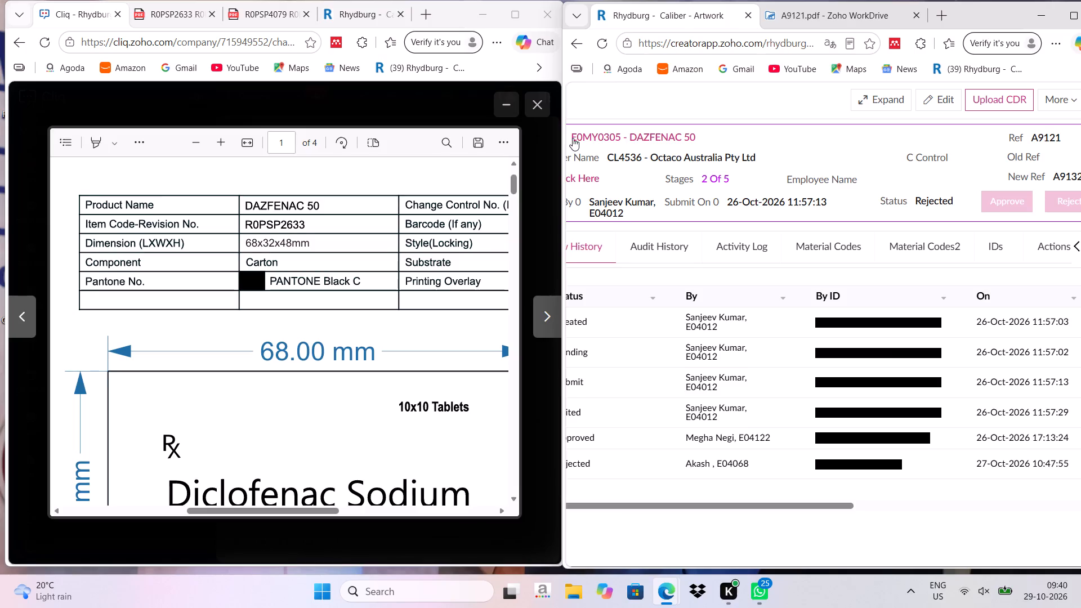
drag(573, 138, 703, 140)
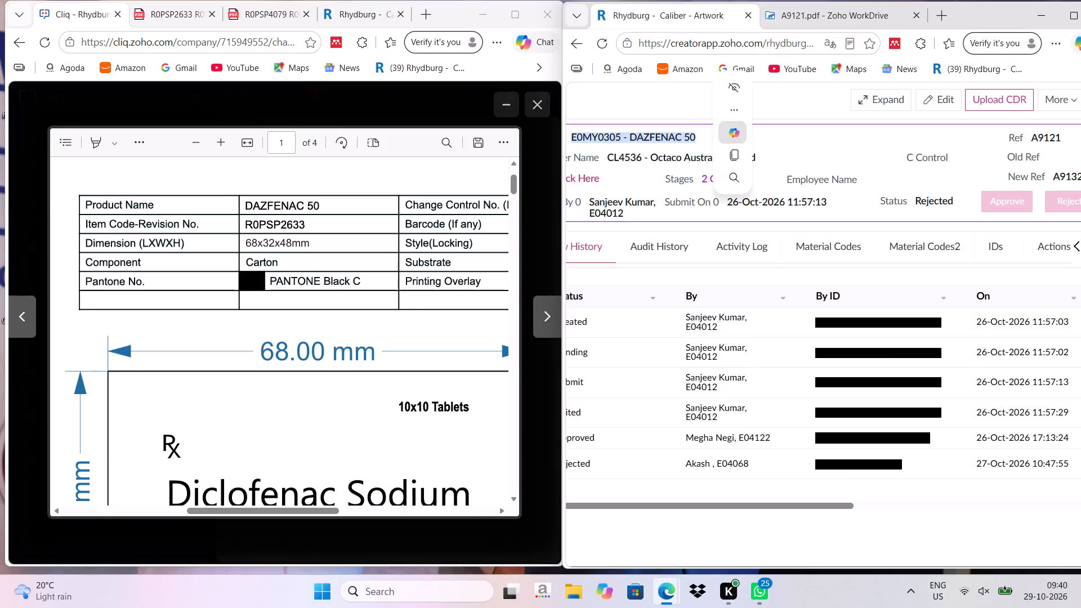
click(738, 155)
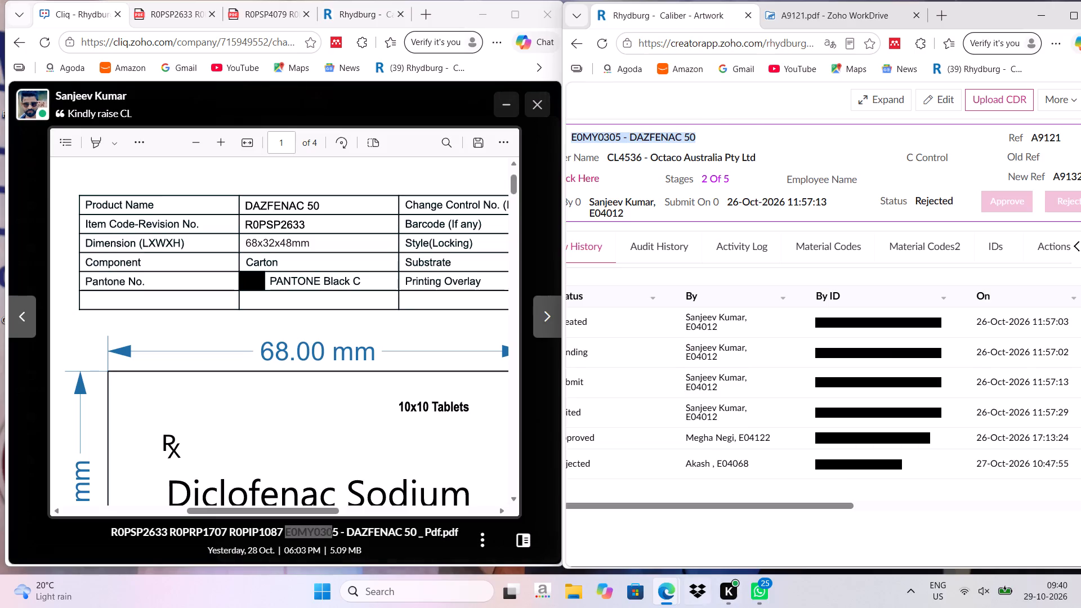
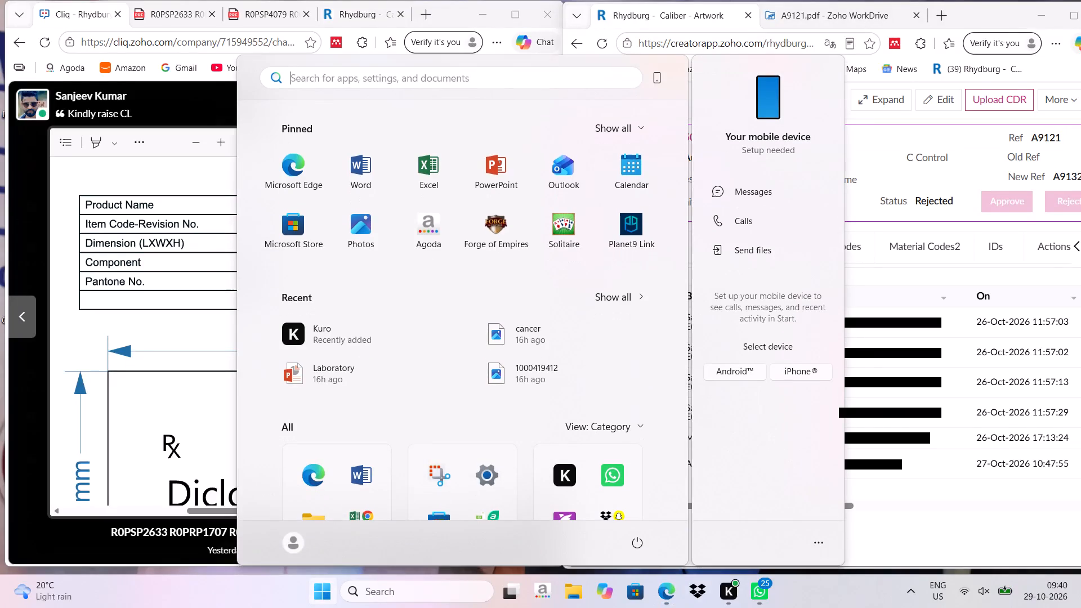
Open Word, create a blank document, and shrink its window so the carton PDF stays in view.
click(361, 477)
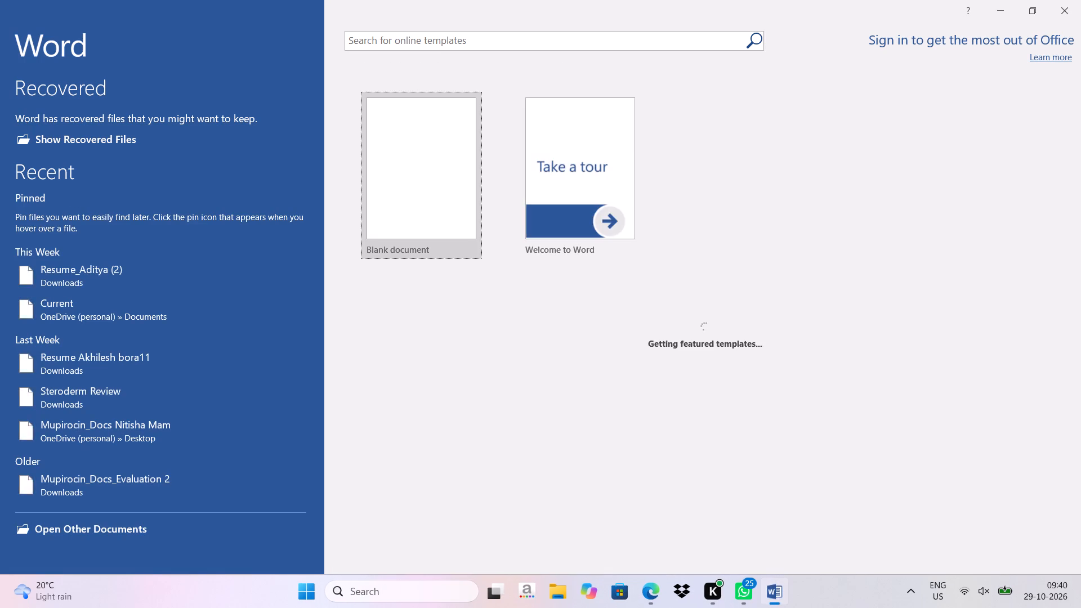
double_click(443, 178)
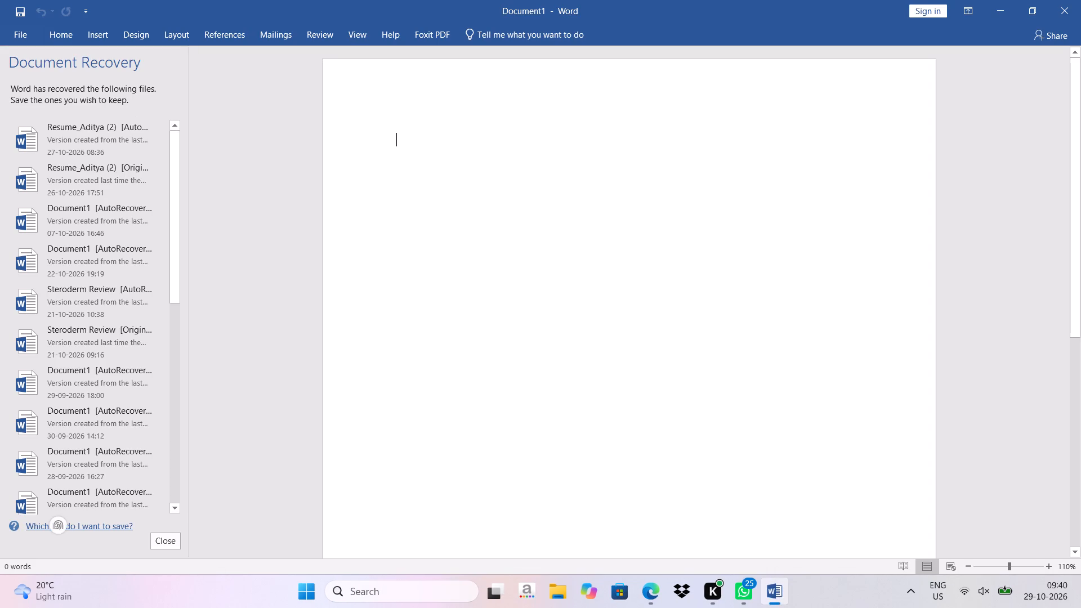
click(1037, 10)
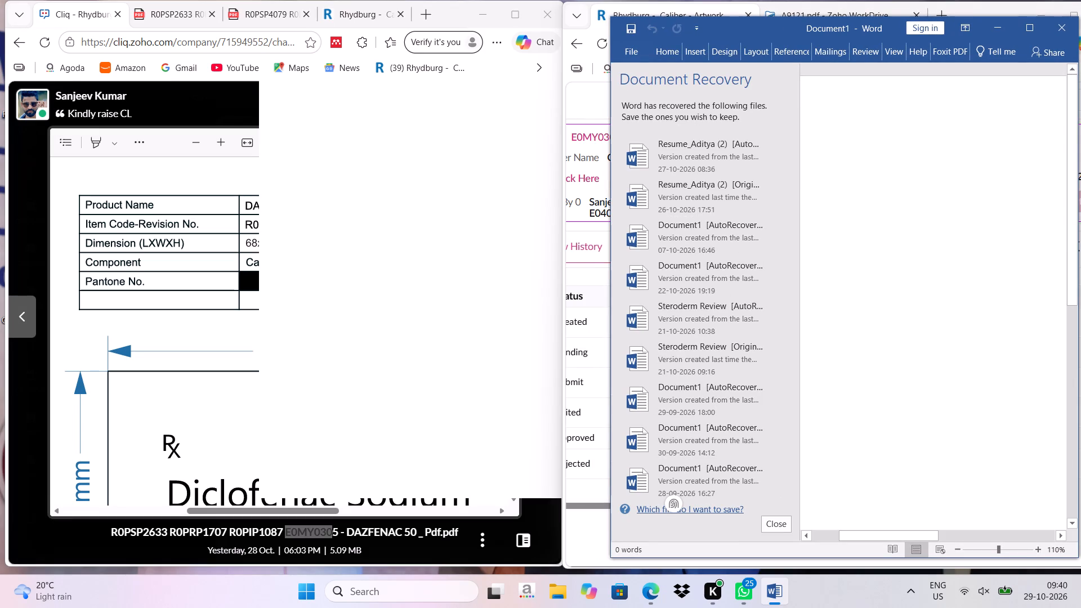
click(187, 181)
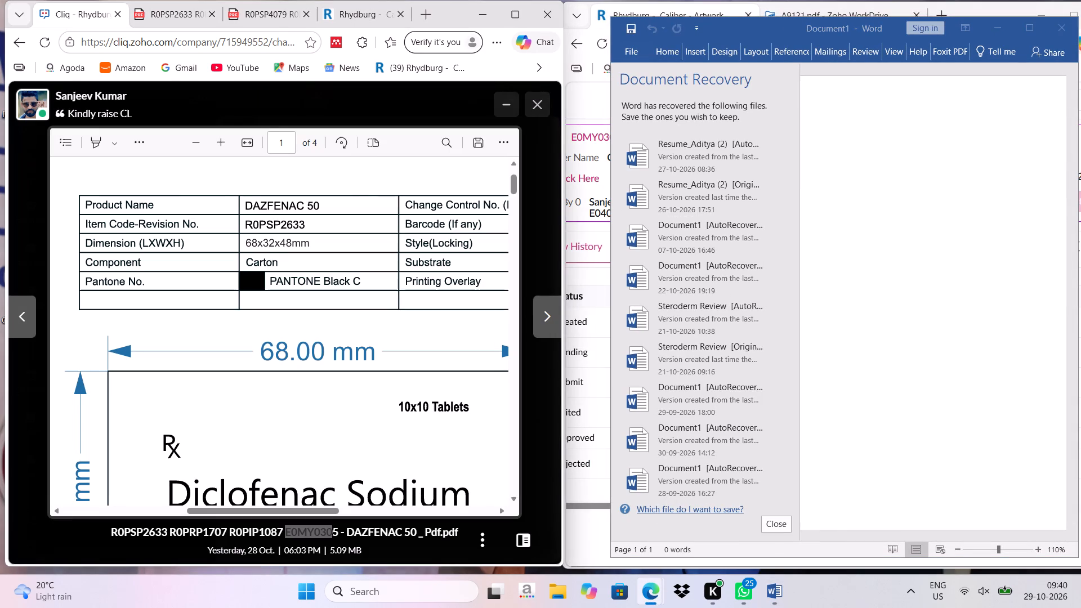
Close the Document Recovery list, choosing to view the recovered files later.
click(703, 50)
click(769, 529)
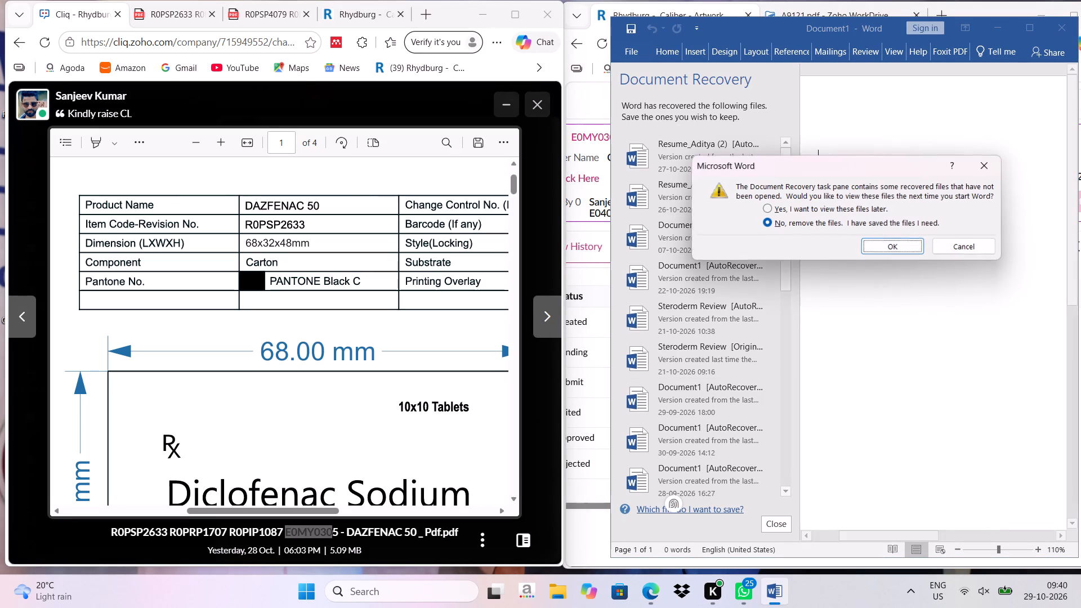
click(769, 197)
click(766, 203)
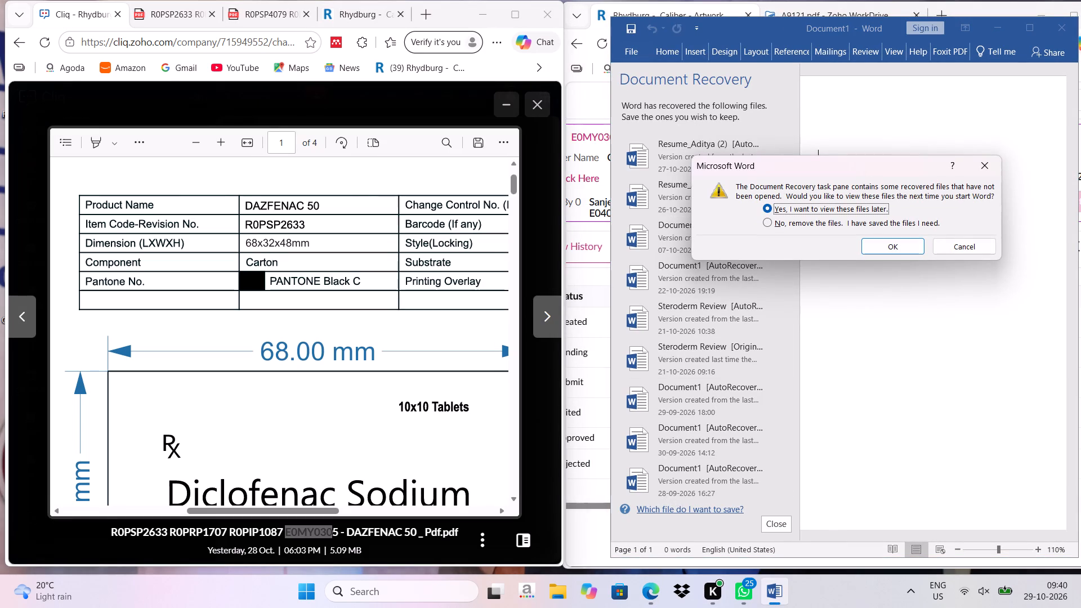
click(886, 249)
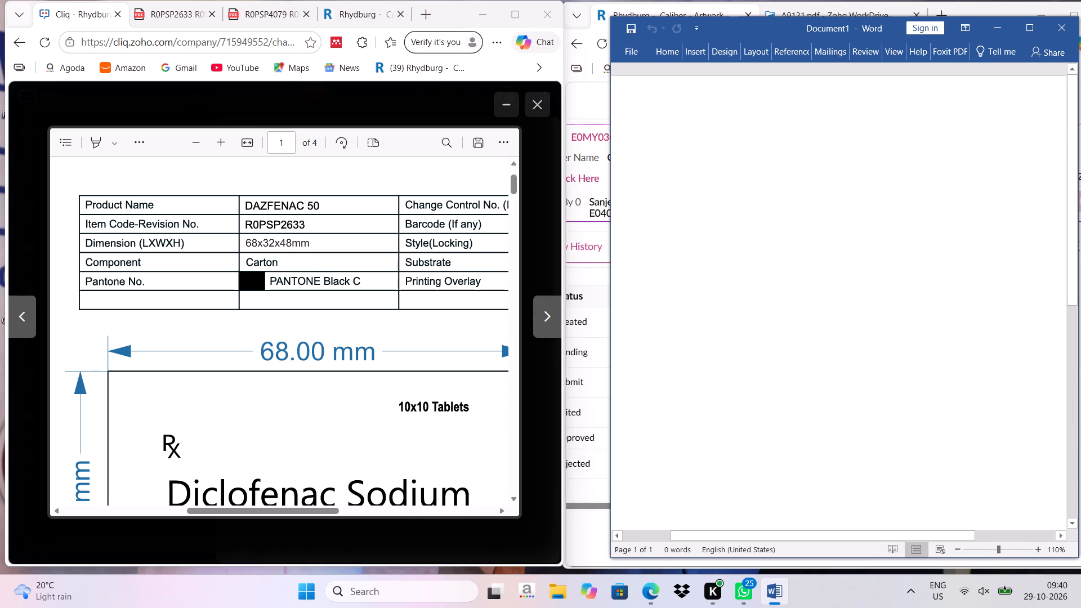
Insert a table with three columns and two rows in the blank document.
click(699, 48)
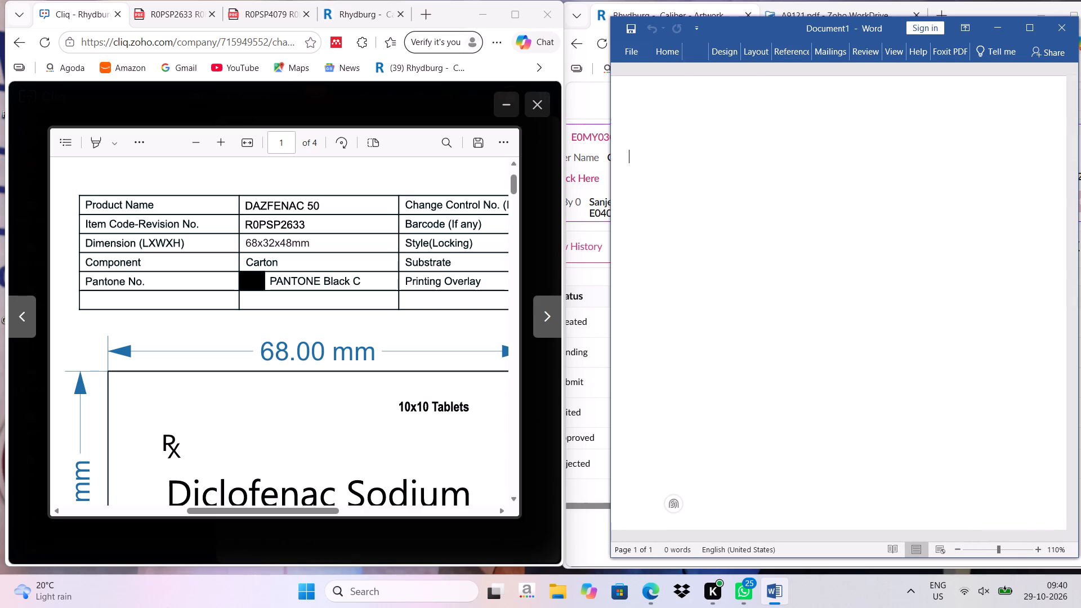
click(658, 105)
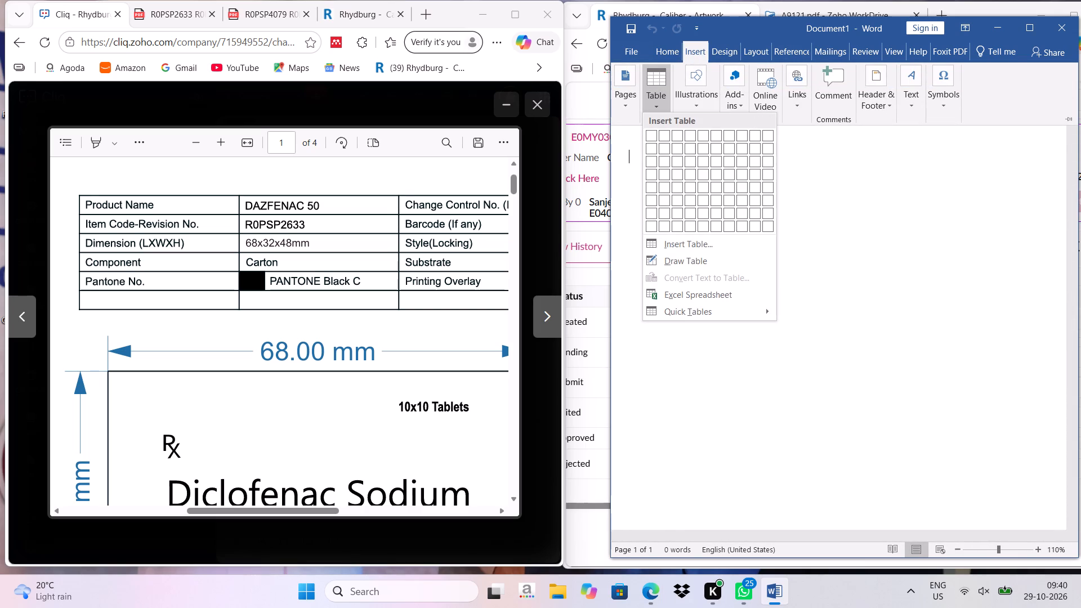
click(676, 144)
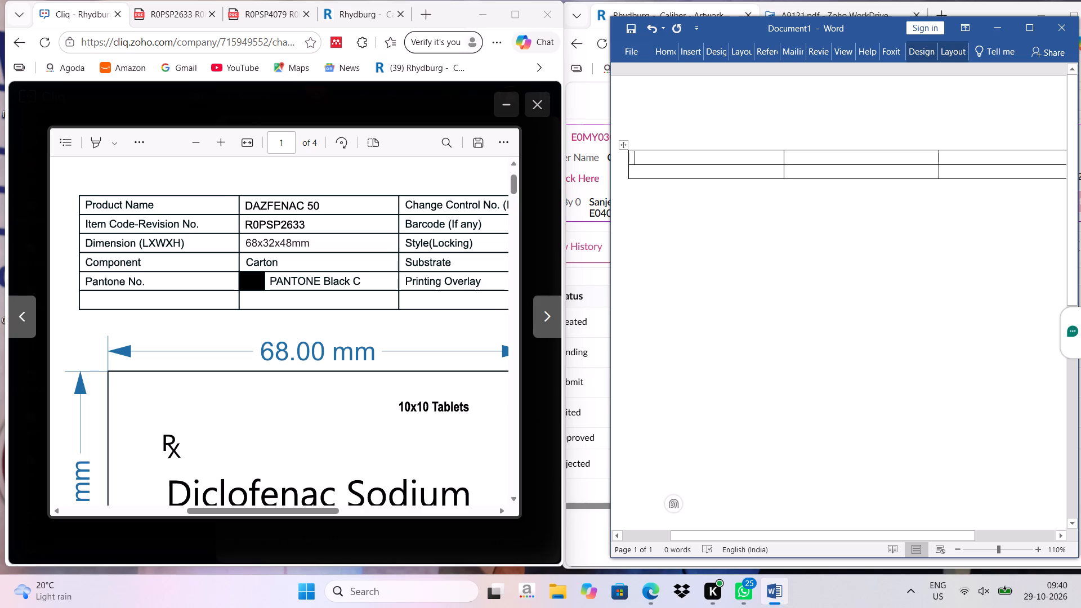
Enter the column headings CURRENT, NEW and SCIENTIFIC in the table's first row.
text(CURRENT)
key(Right)
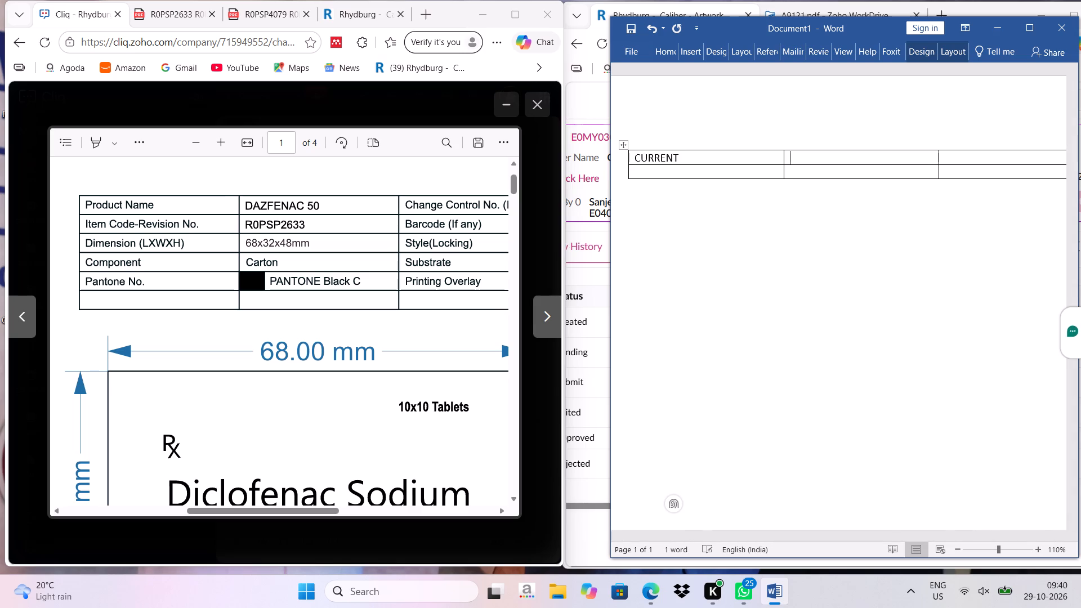
text(NEW)
key(Right)
text(SCIENTIFI)
key(c)
Paste "E0MY0305 - DAZFENAC 50" under CURRENT and NEW, and add two blank lines below it in the CURRENT cell.
key(Down)
key(Left)
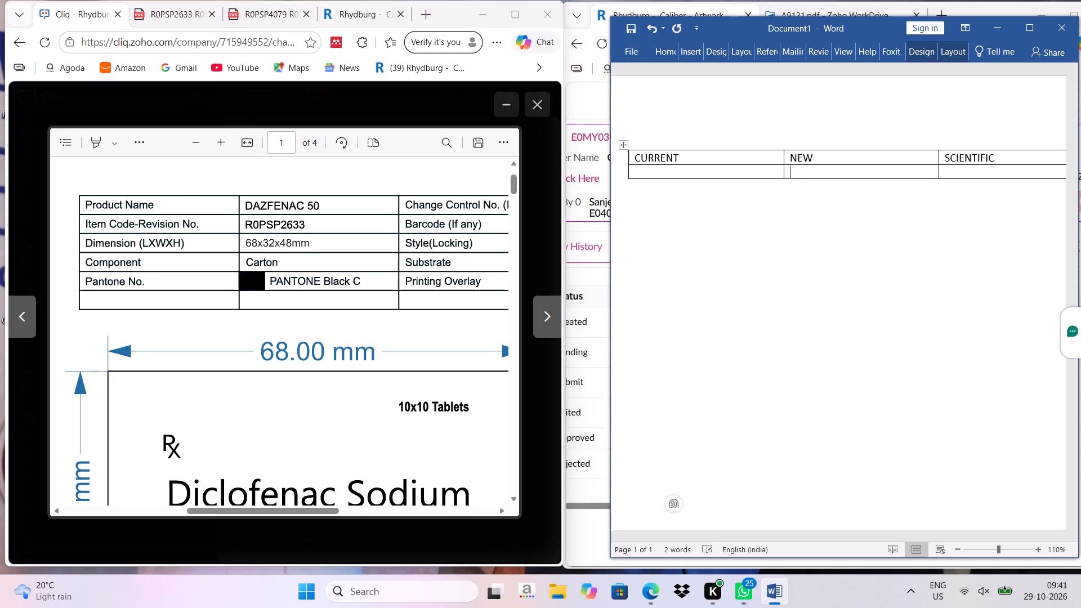
key(Left)
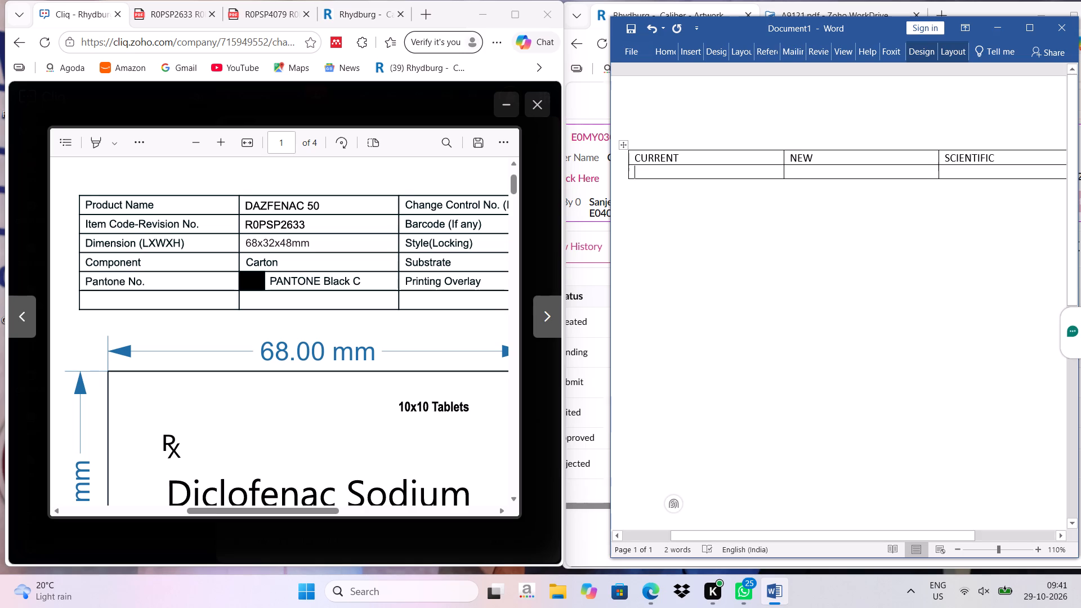
key(ctrl+v)
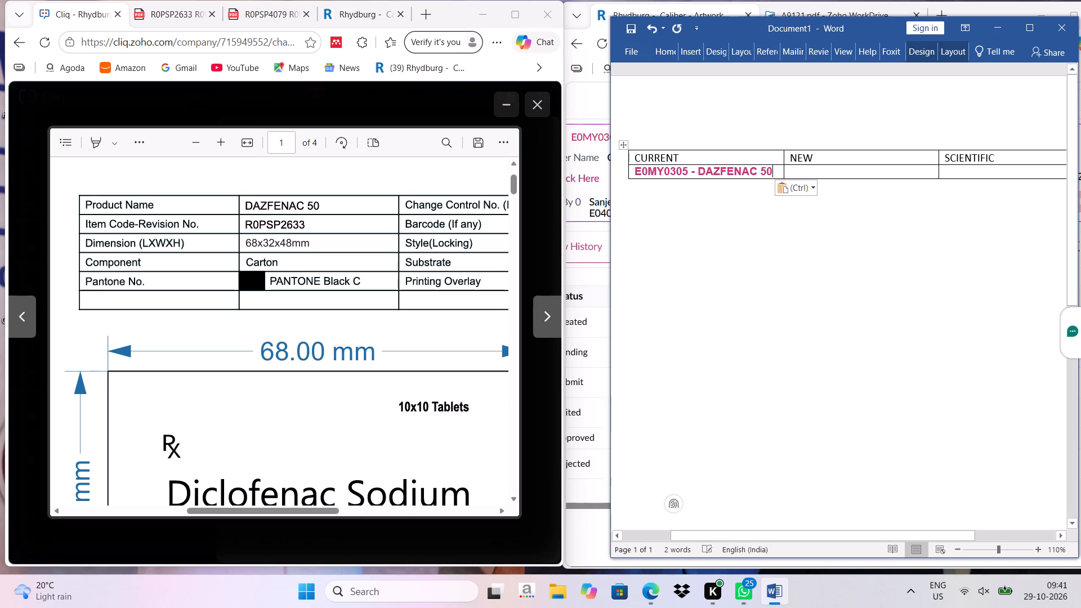
click(822, 173)
key(ctrl+v)
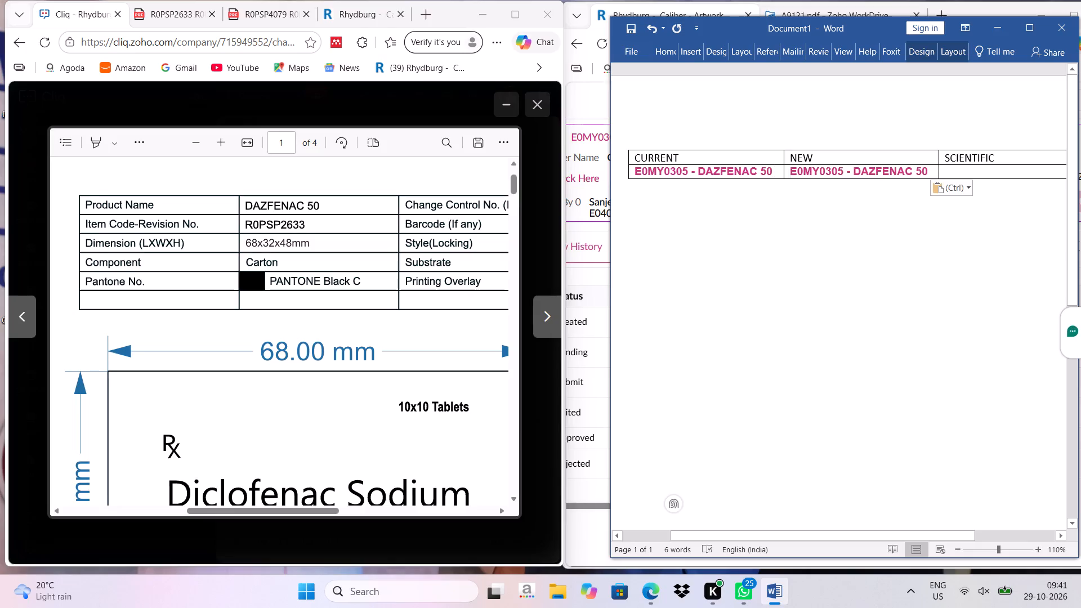
click(774, 172)
key(Return)
key(Return)
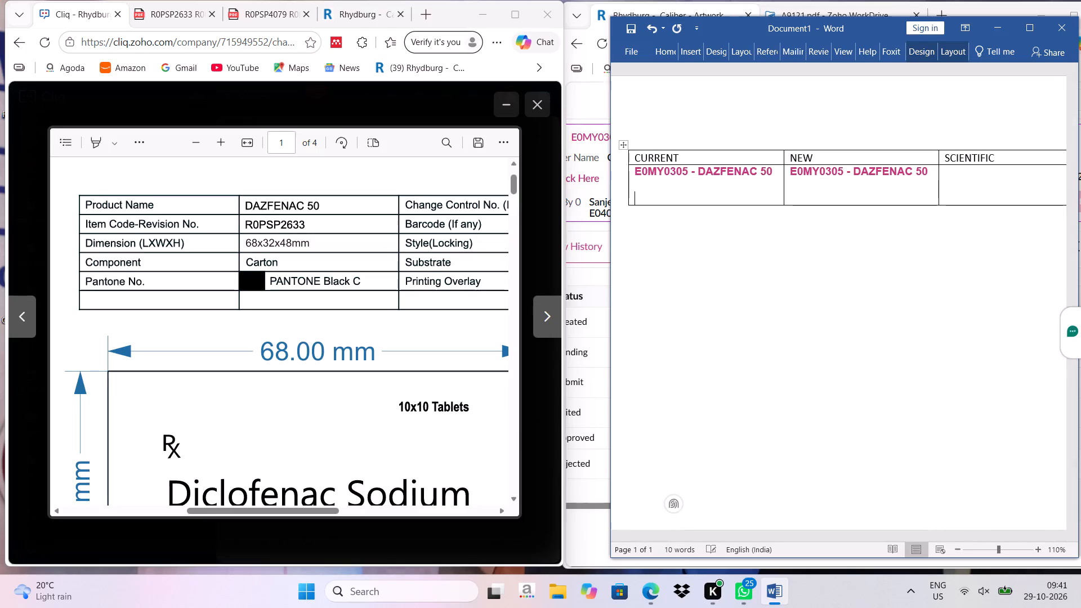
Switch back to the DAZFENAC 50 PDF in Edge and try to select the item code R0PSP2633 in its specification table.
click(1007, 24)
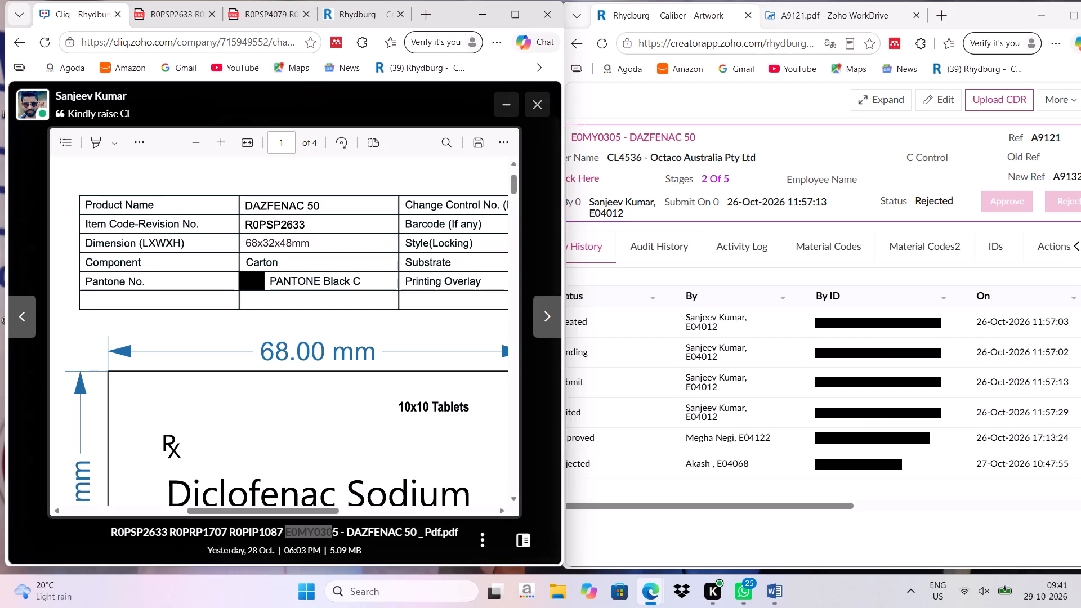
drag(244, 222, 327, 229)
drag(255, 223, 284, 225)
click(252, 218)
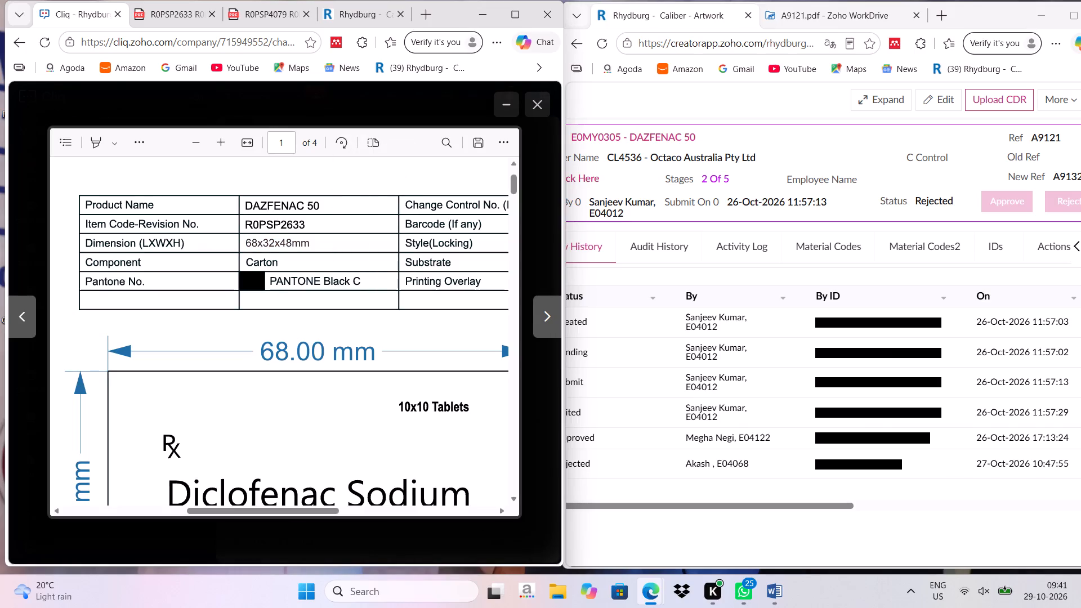
Enlarge the chat browser window and open Caliber's Item Master MIS in a new tab.
click(515, 19)
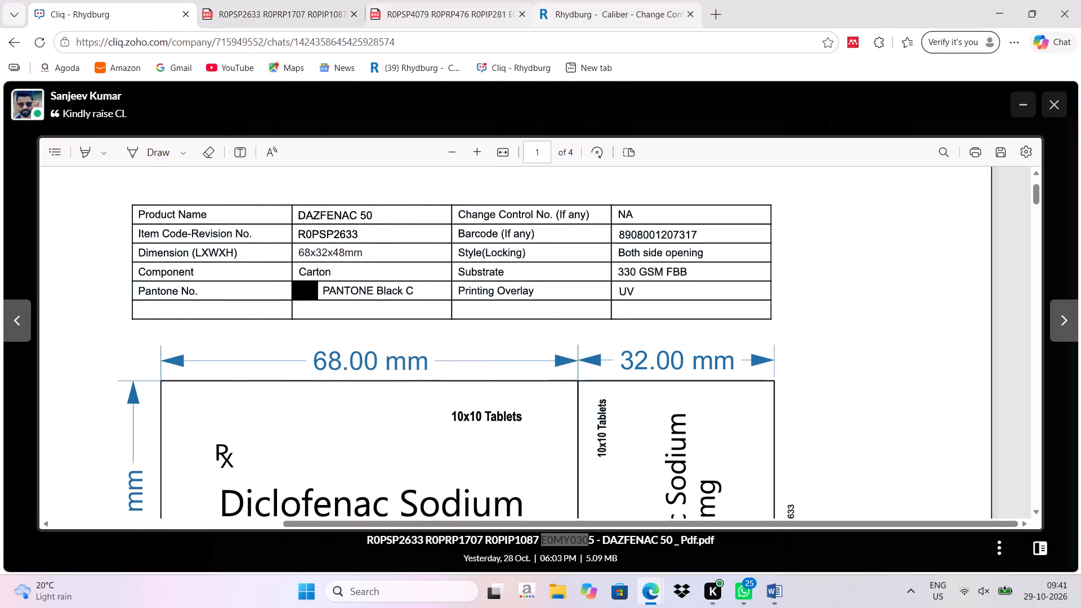
click(586, 15)
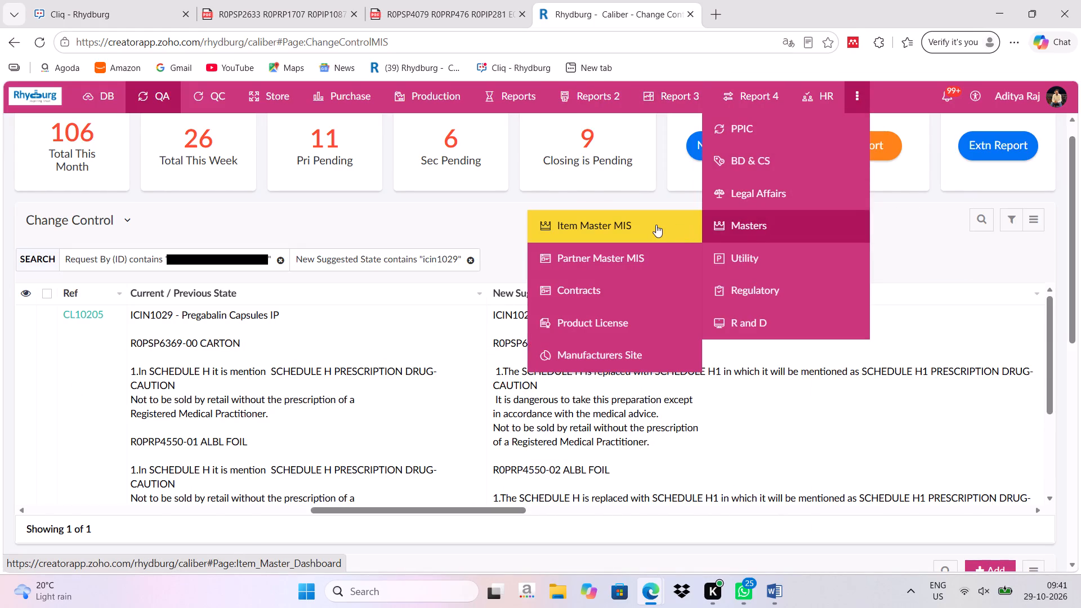
ctrl+click(656, 225)
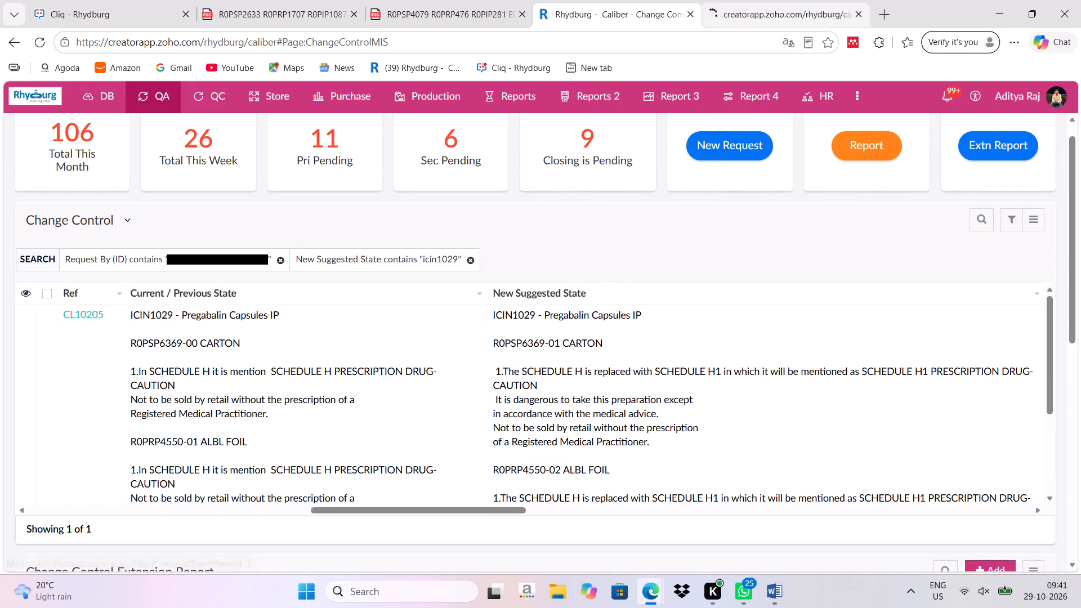
click(733, 18)
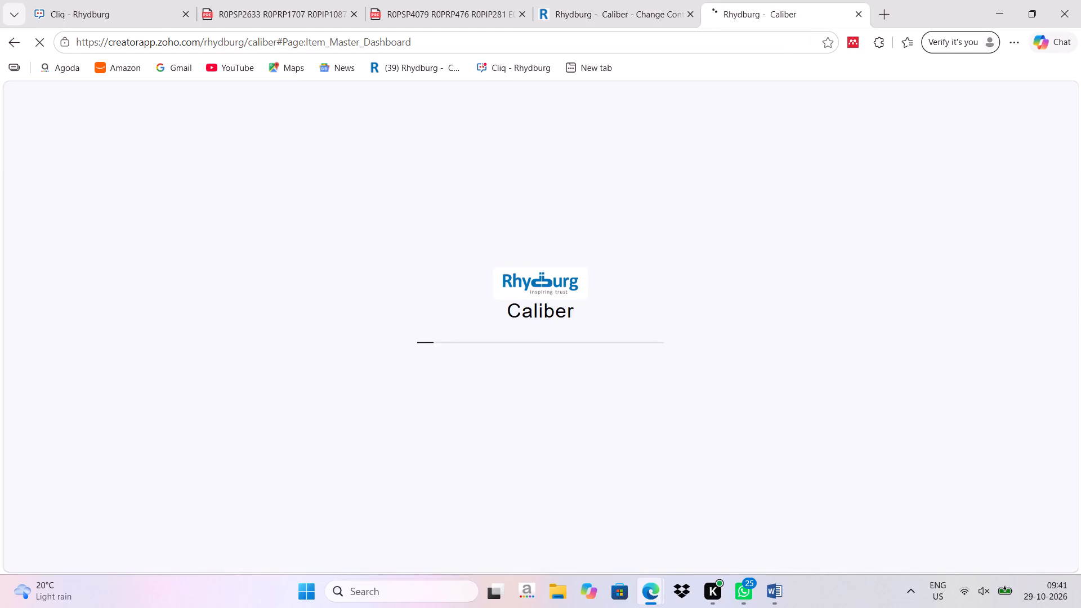
click(777, 65)
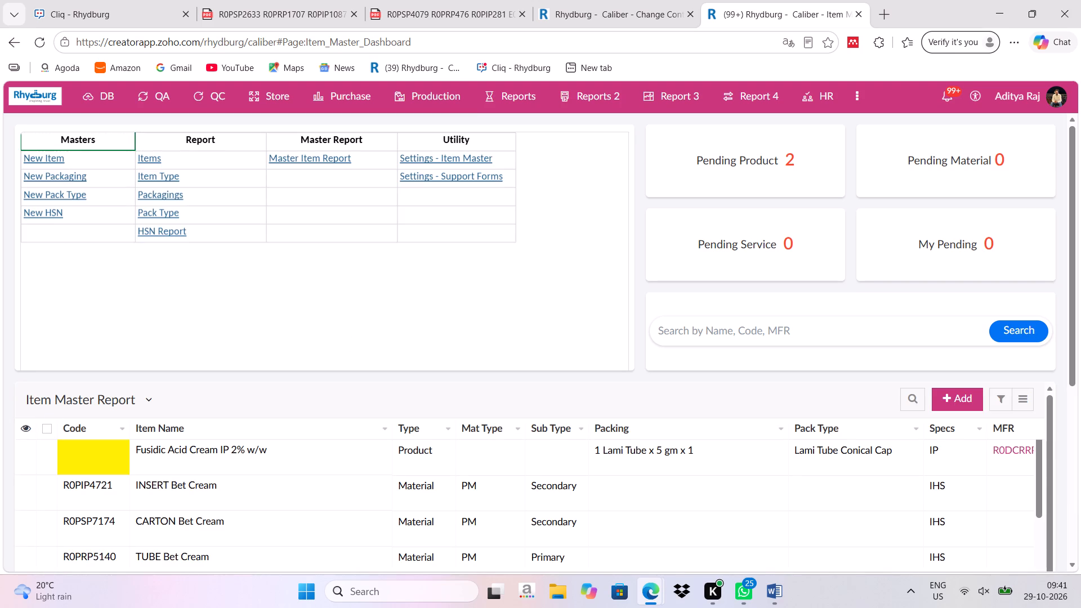
Search the Item Master Report for item codes containing R0PSP2633.
click(65, 426)
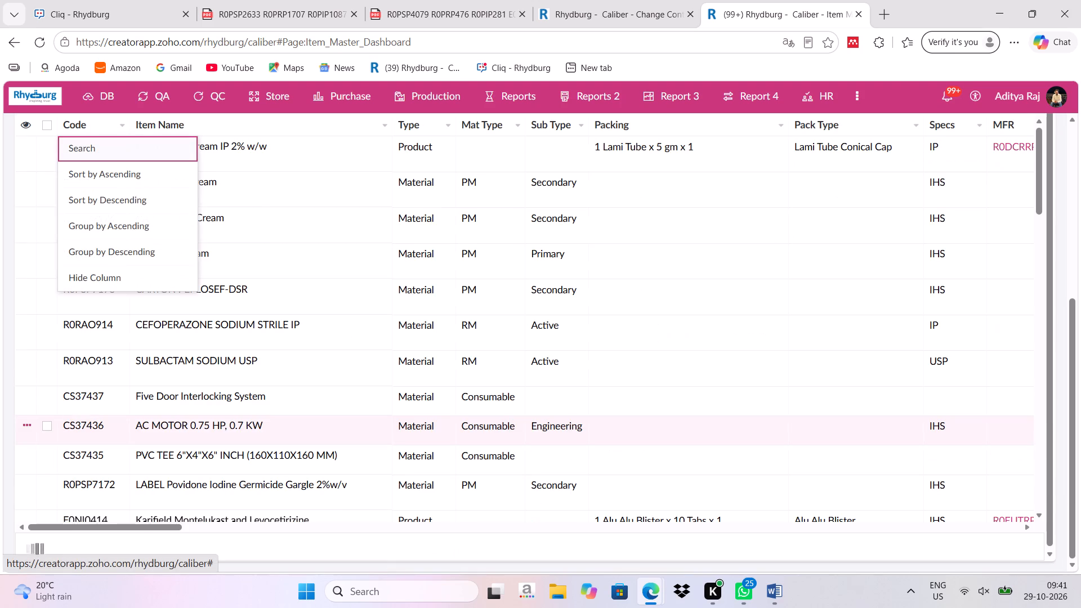
click(127, 144)
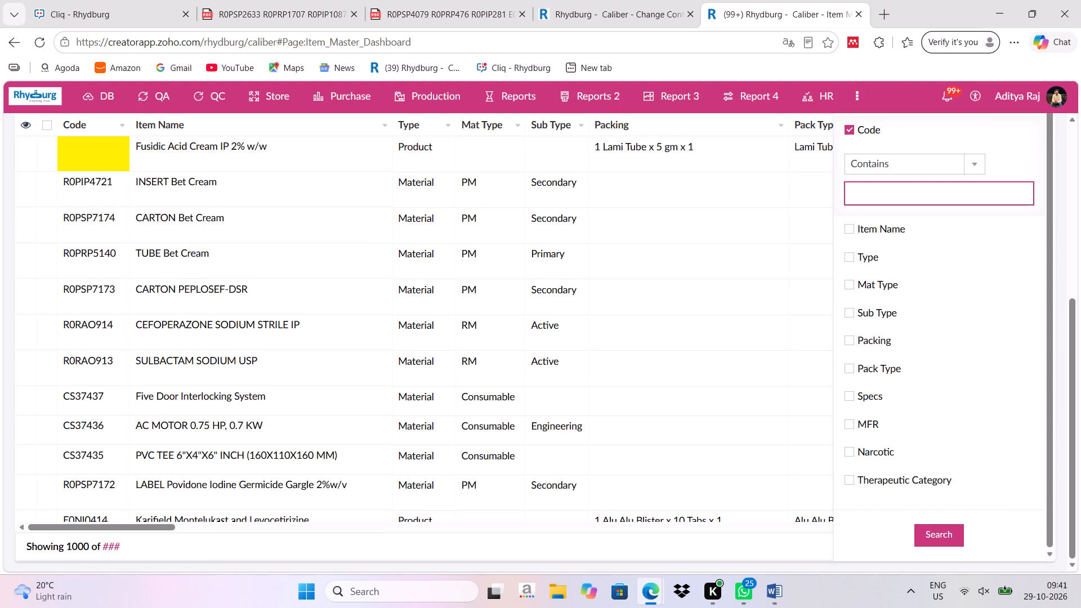
text(R0)
text(PSP)
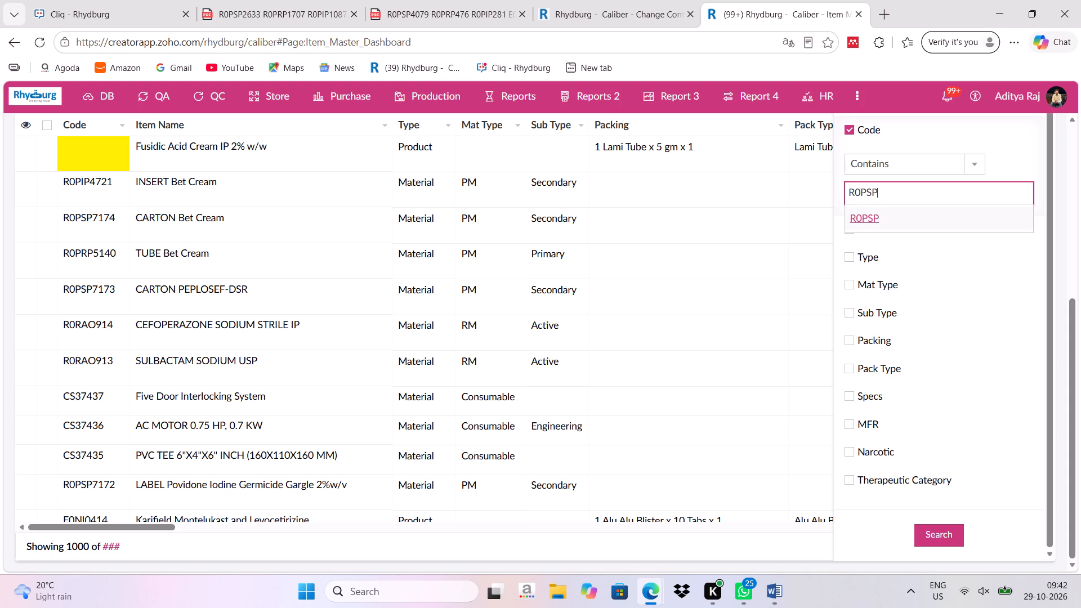
key(2)
text(633)
key(Return)
key(Return)
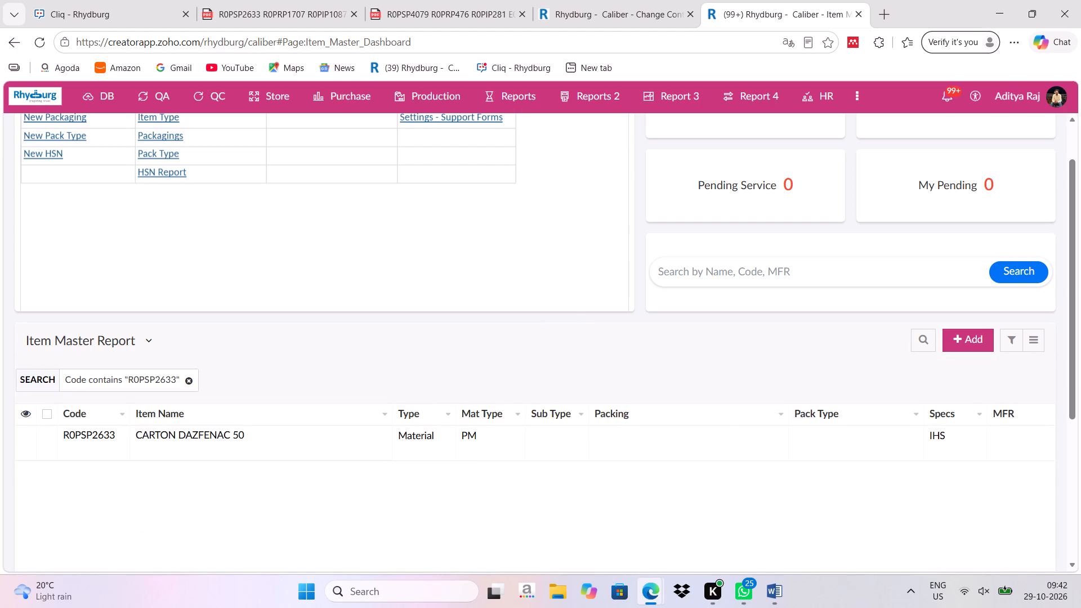
Examine the columns of the CARTON DAZFENAC 50 row in the Item Master Report, including specification, customer and HSN details.
scroll(248, 486, left, 13)
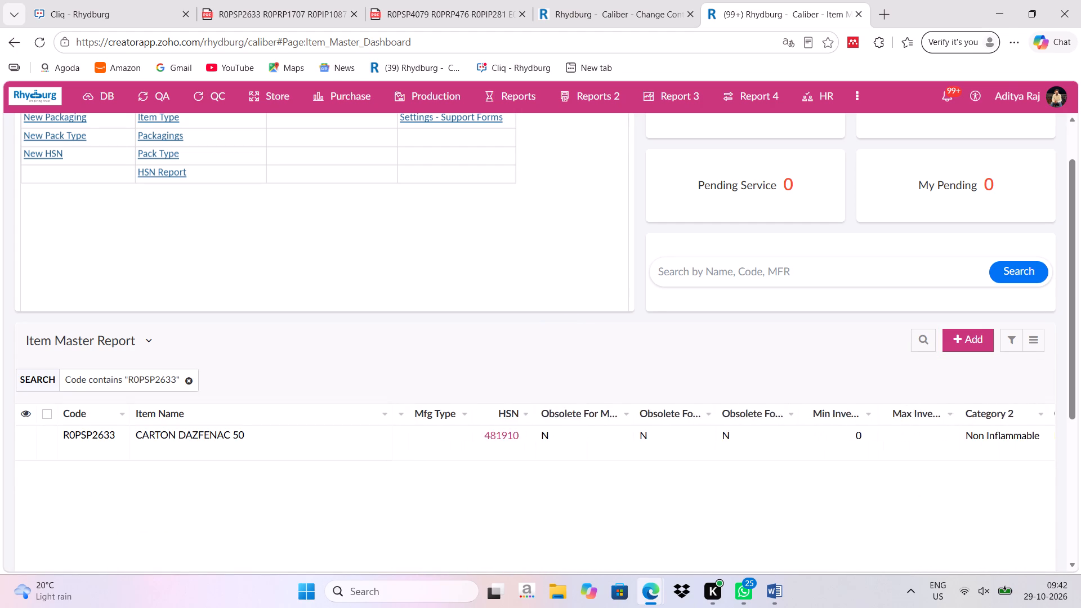
scroll(248, 486, left, 11)
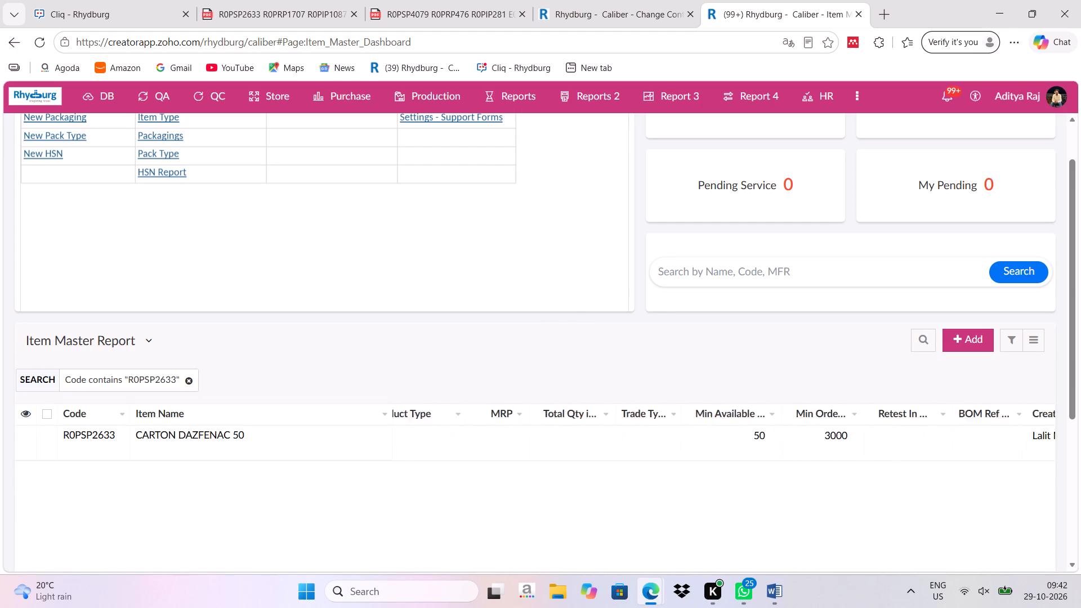
scroll(248, 486, left, 12)
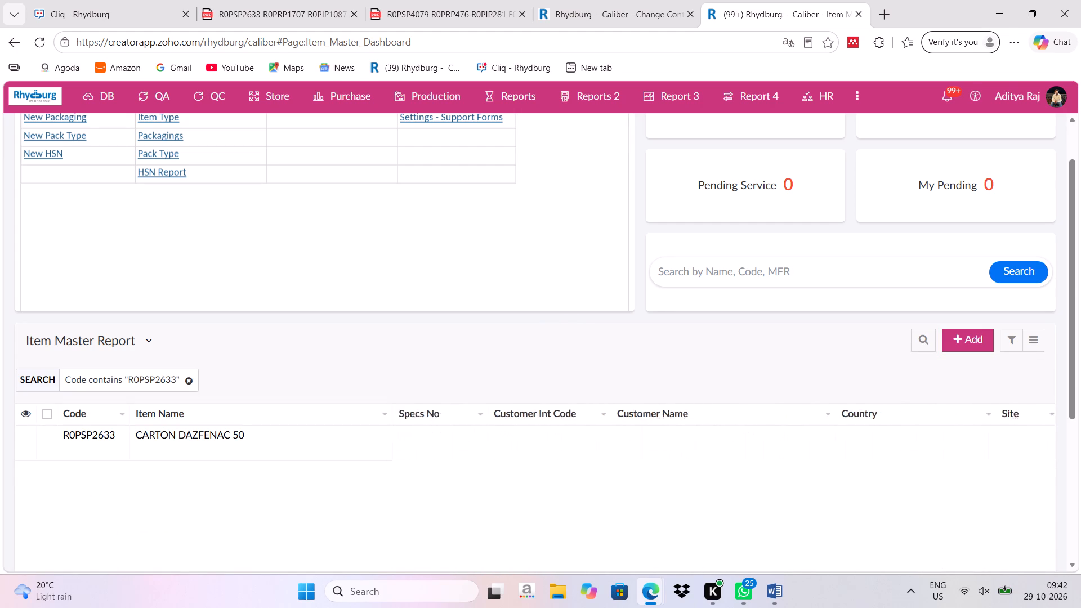
scroll(248, 486, left, 6)
scroll(248, 486, right, 5)
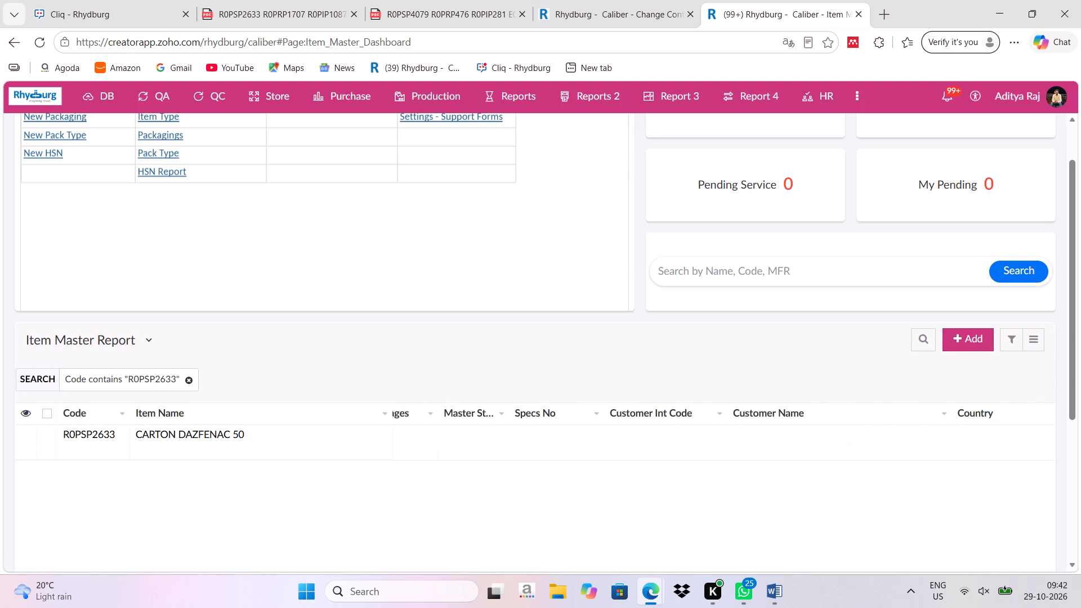
scroll(248, 486, right, 12)
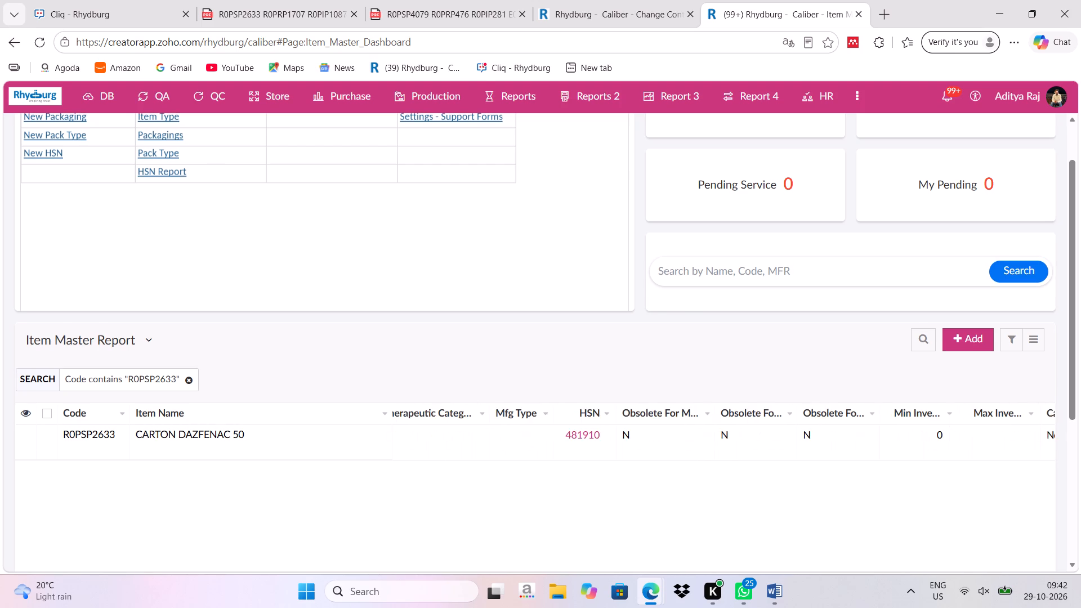
scroll(248, 486, right, 8)
scroll(248, 486, left, 5)
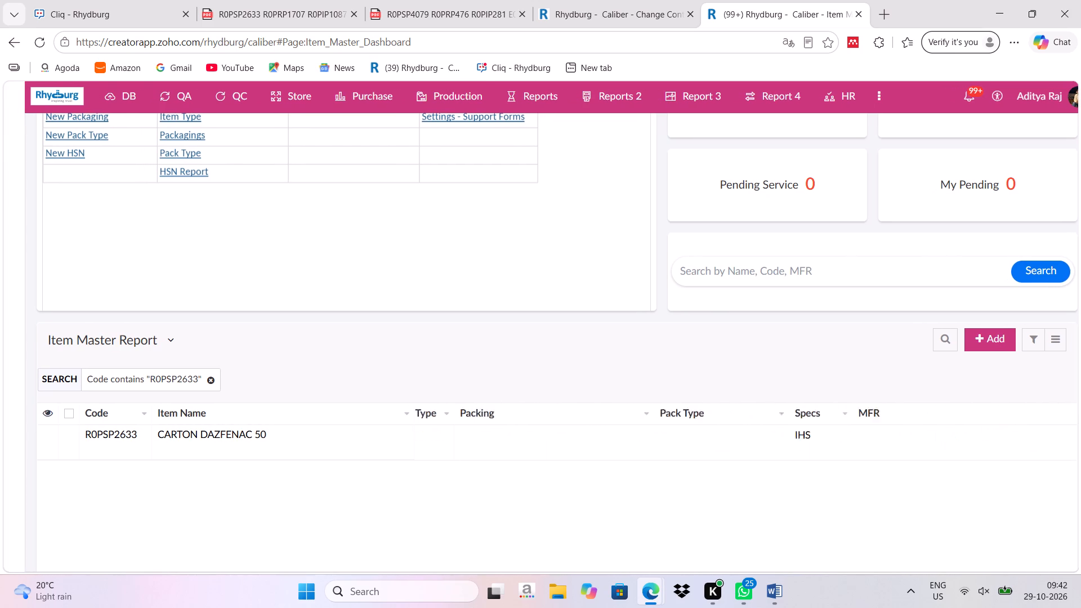
Return to the DAZFENAC 50 PDF in a reduced window and bring the Word comparison document up beside it.
scroll(248, 486, left, 13)
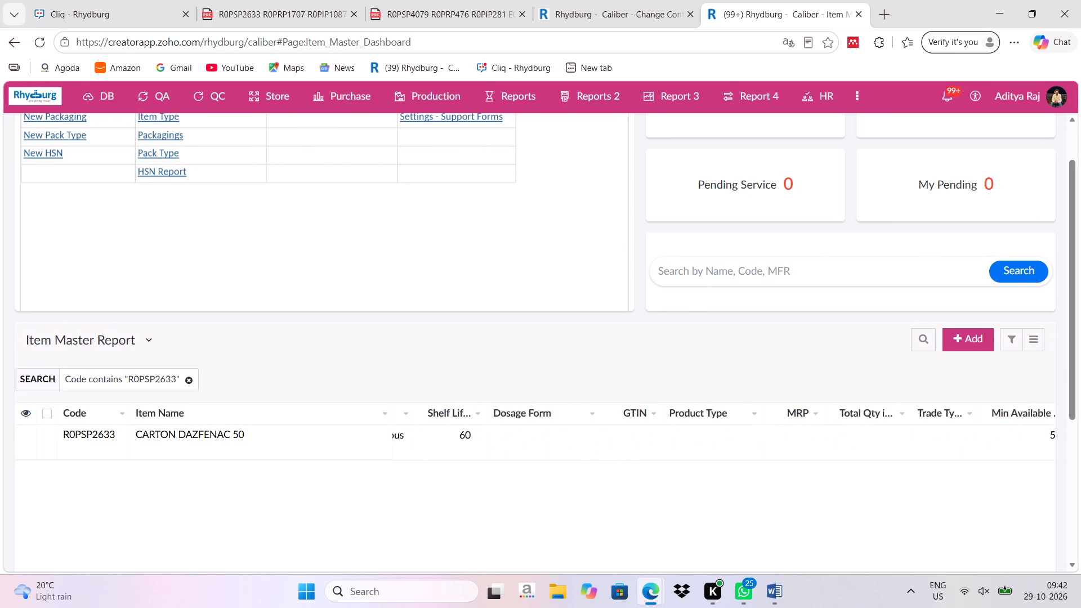
scroll(248, 486, left, 10)
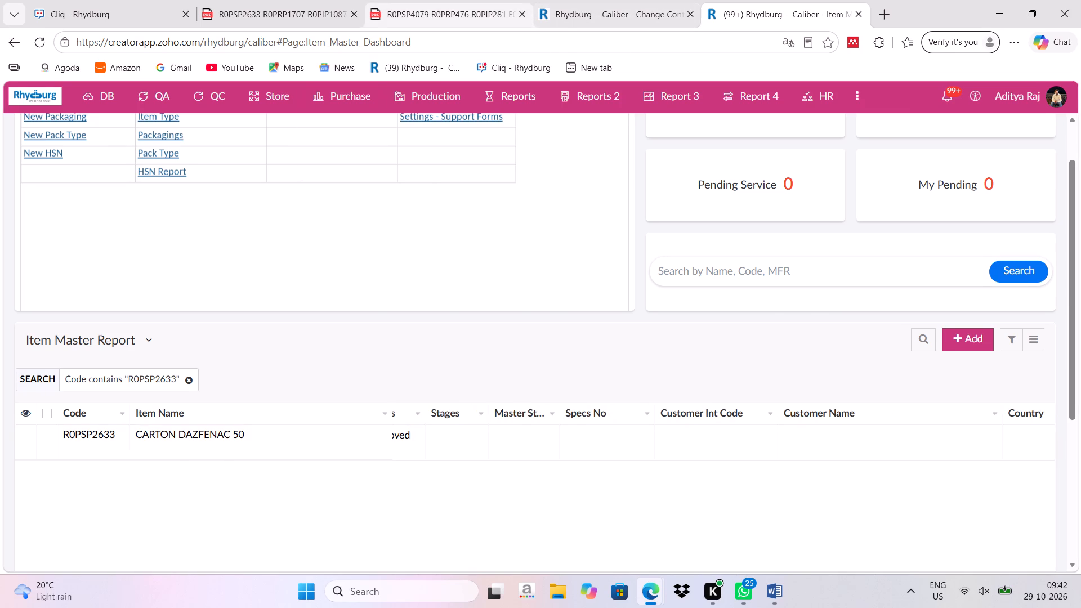
click(426, 0)
click(280, 0)
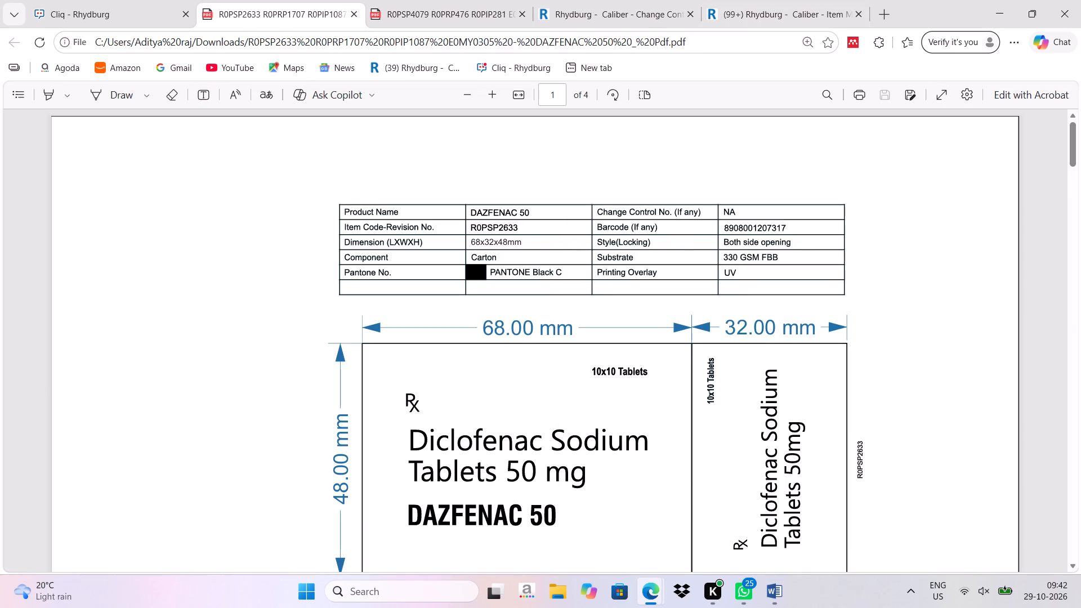
click(1025, 8)
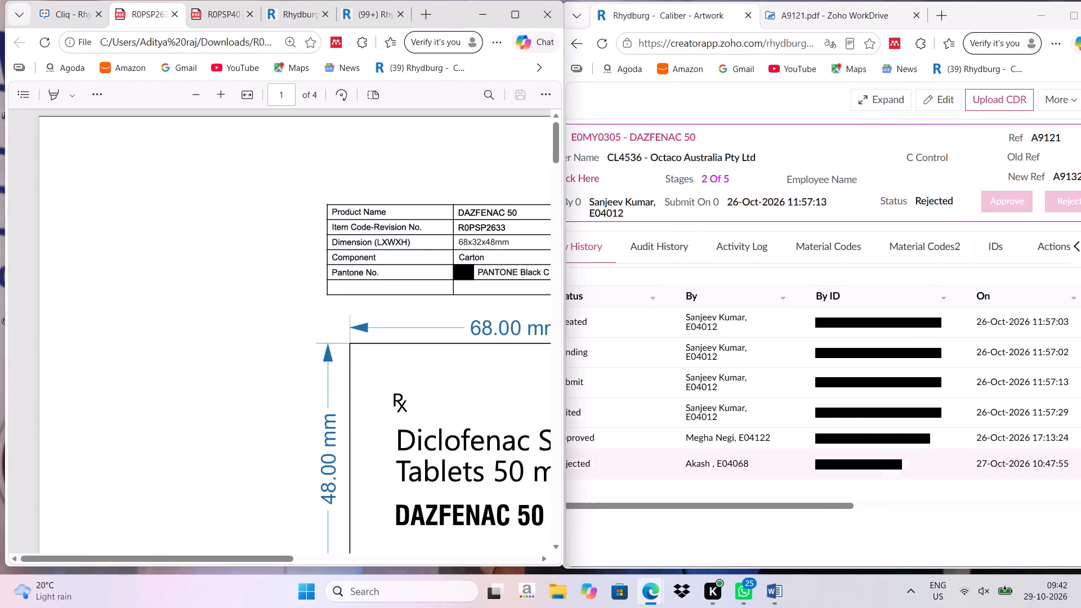
click(776, 598)
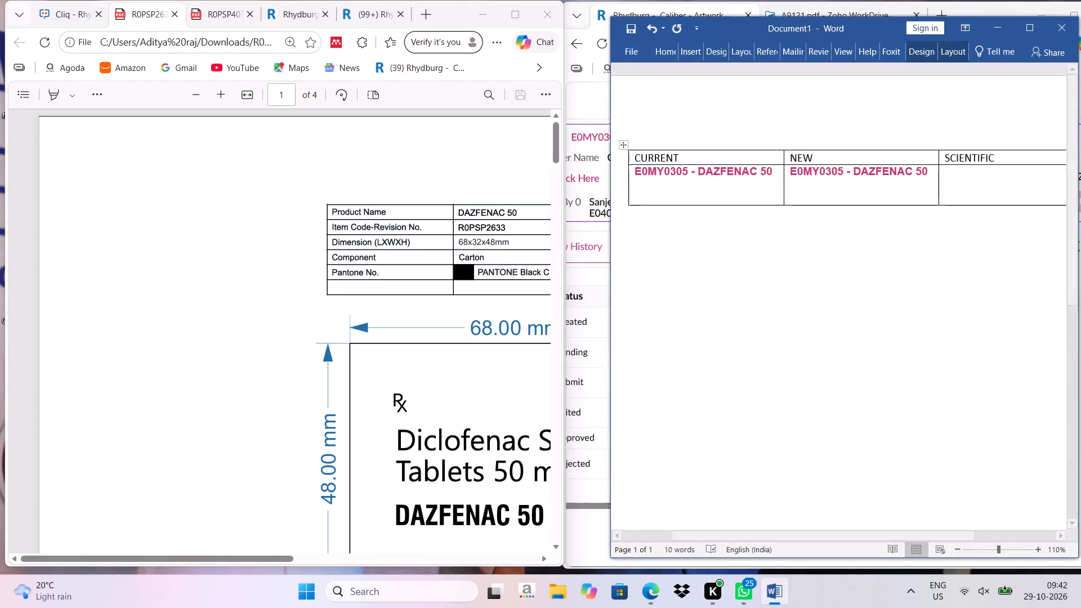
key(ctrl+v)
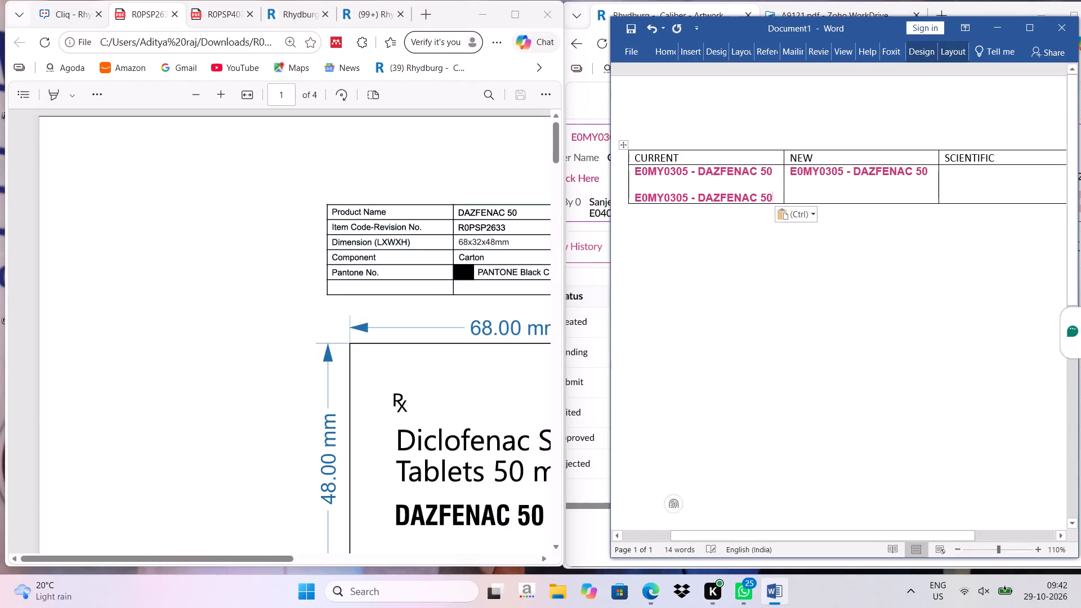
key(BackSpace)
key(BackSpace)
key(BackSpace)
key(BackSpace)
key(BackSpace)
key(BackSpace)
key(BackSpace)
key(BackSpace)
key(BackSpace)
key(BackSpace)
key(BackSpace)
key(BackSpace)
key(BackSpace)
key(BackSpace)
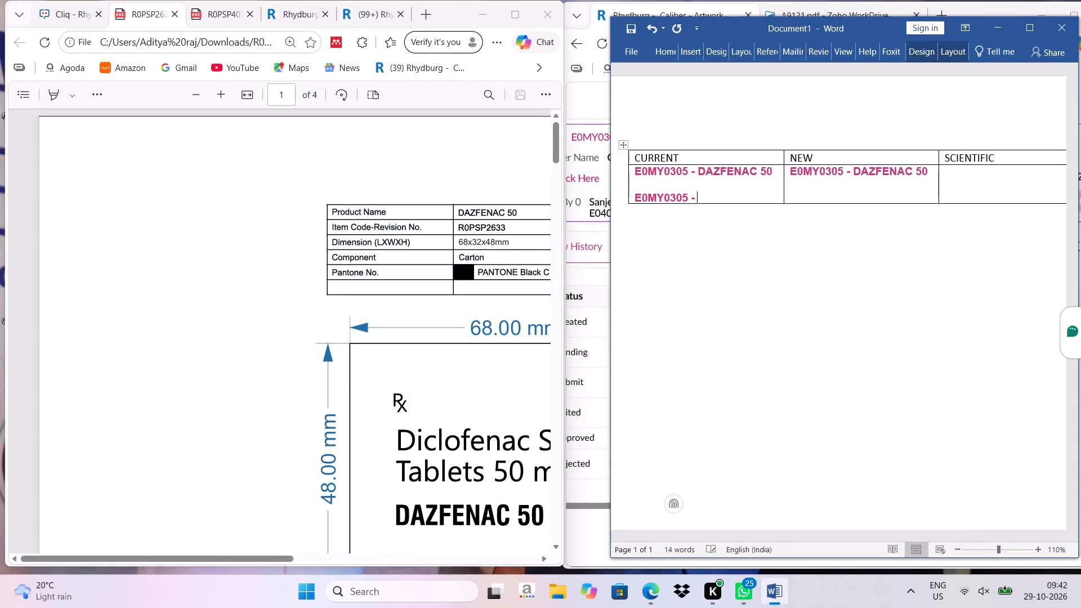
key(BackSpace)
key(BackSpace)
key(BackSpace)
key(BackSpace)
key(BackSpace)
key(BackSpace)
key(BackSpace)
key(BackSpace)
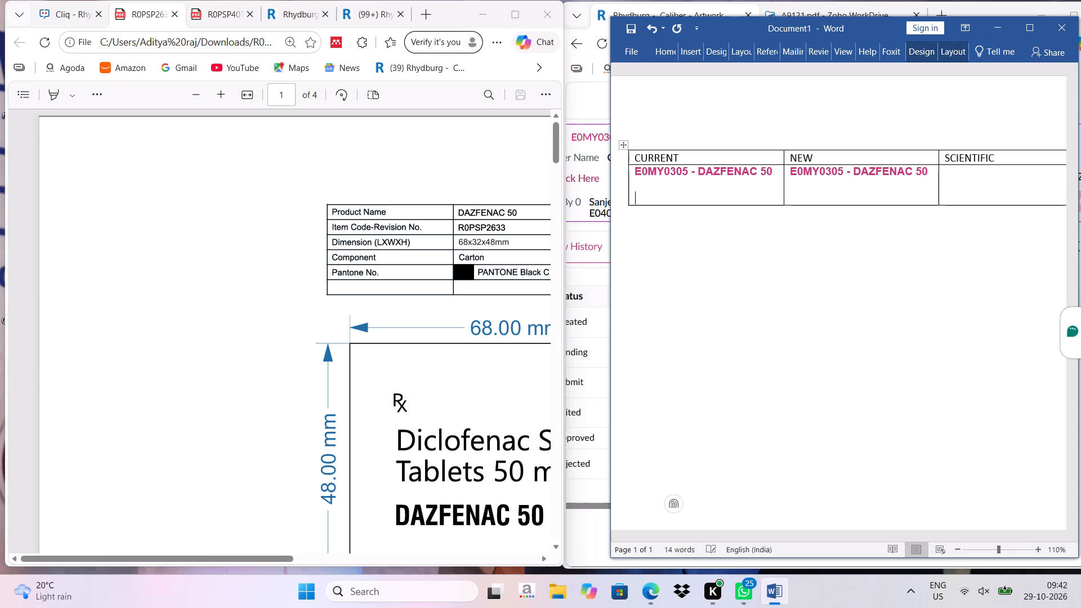
Add the line "R0PSP2633-00 CARTON" below the product name in the CURRENT cell, followed by a blank line.
drag(279, 560, 374, 585)
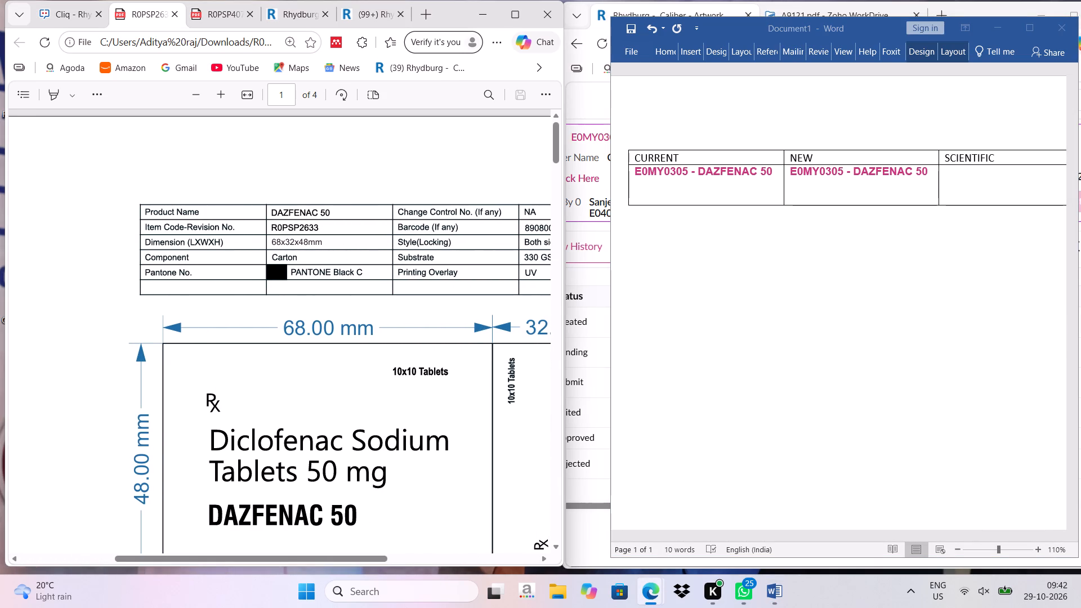
click(639, 194)
key(BackSpace)
key(Return)
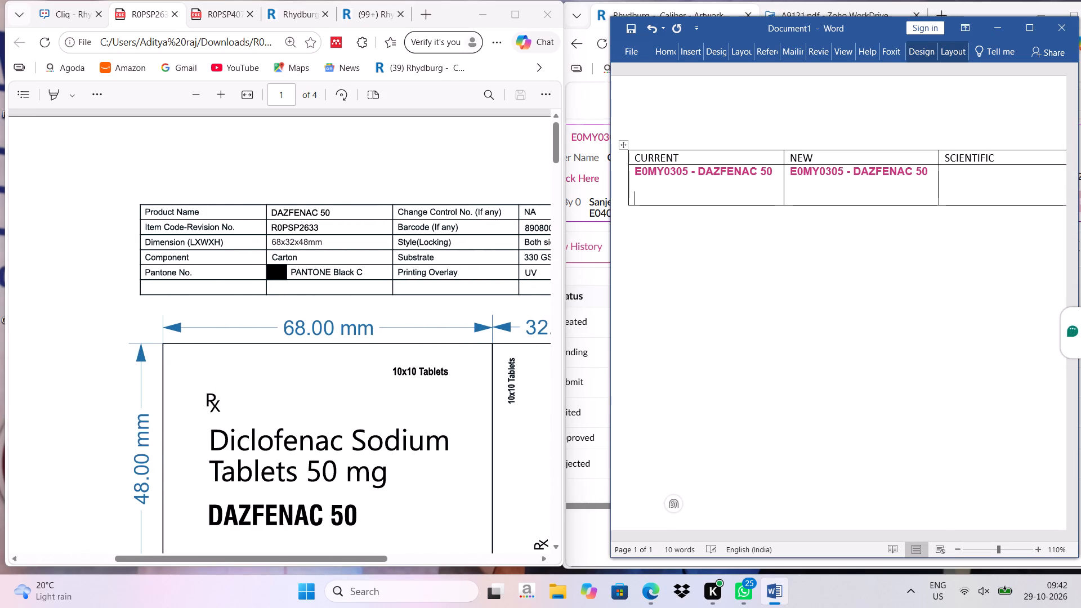
text(R0)
text(PSP)
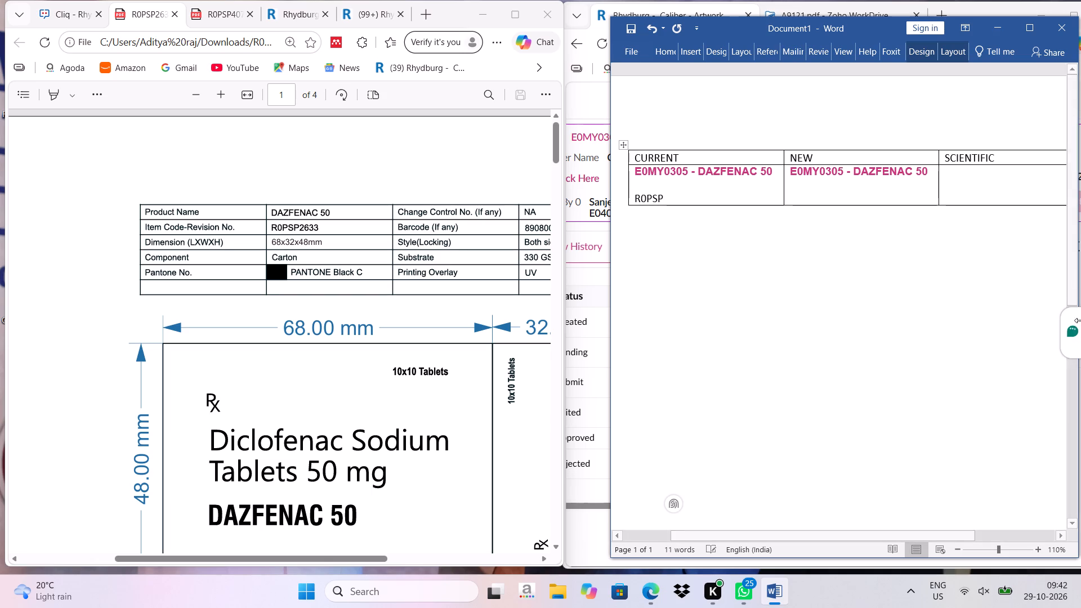
text(2633-00 CARTON)
key(Return)
key(Return)
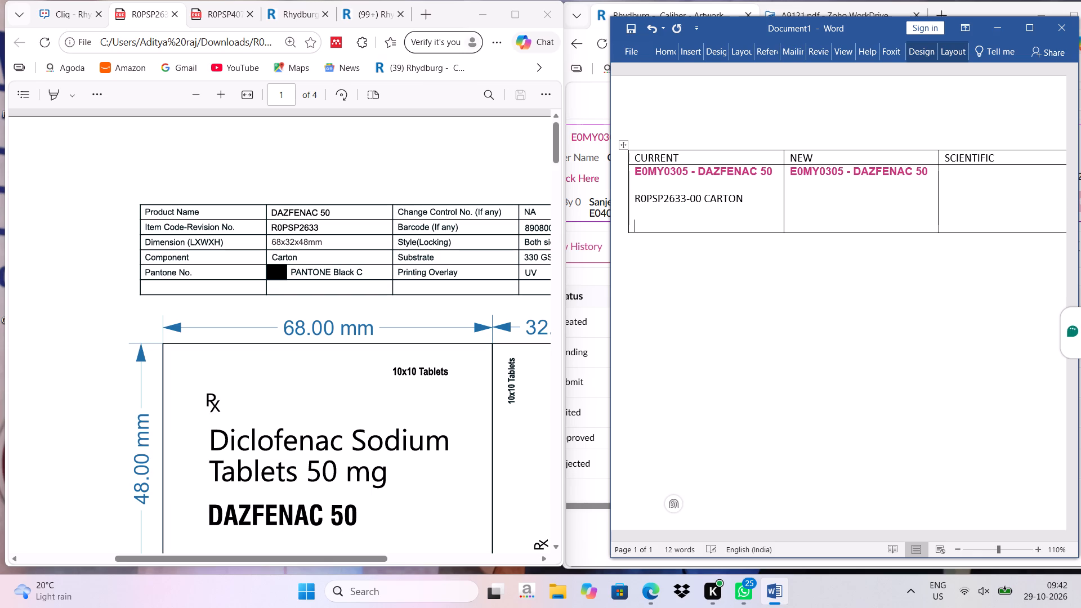
Add "1.The Dimension is mention as" to the CURRENT cell, followed by the carton dimension 68x32x48mm copied from the PDF.
text(1.)
text(The)
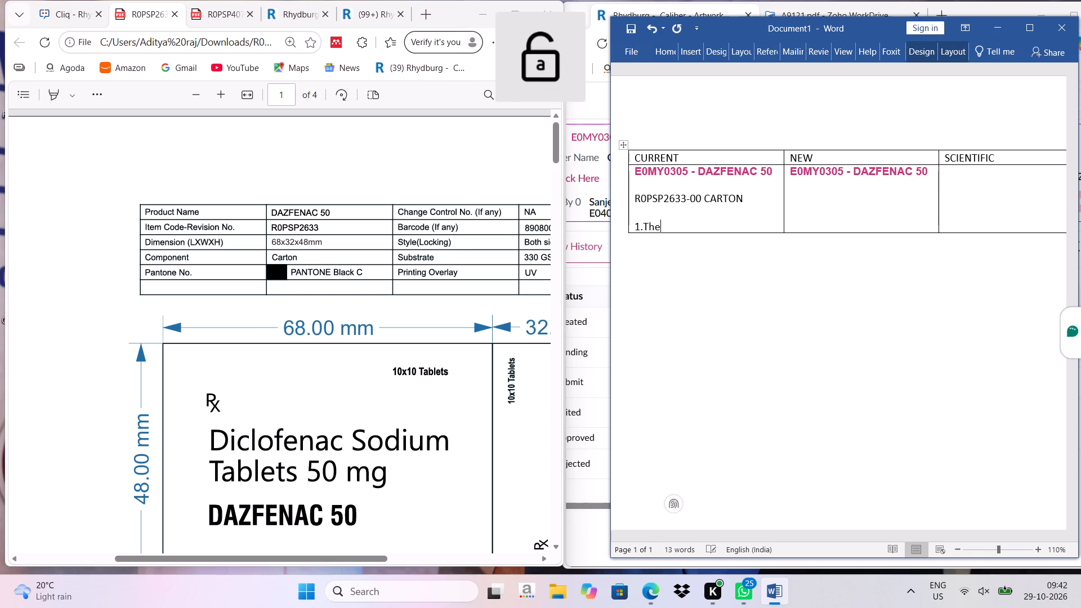
key(space)
text(Dimension is men)
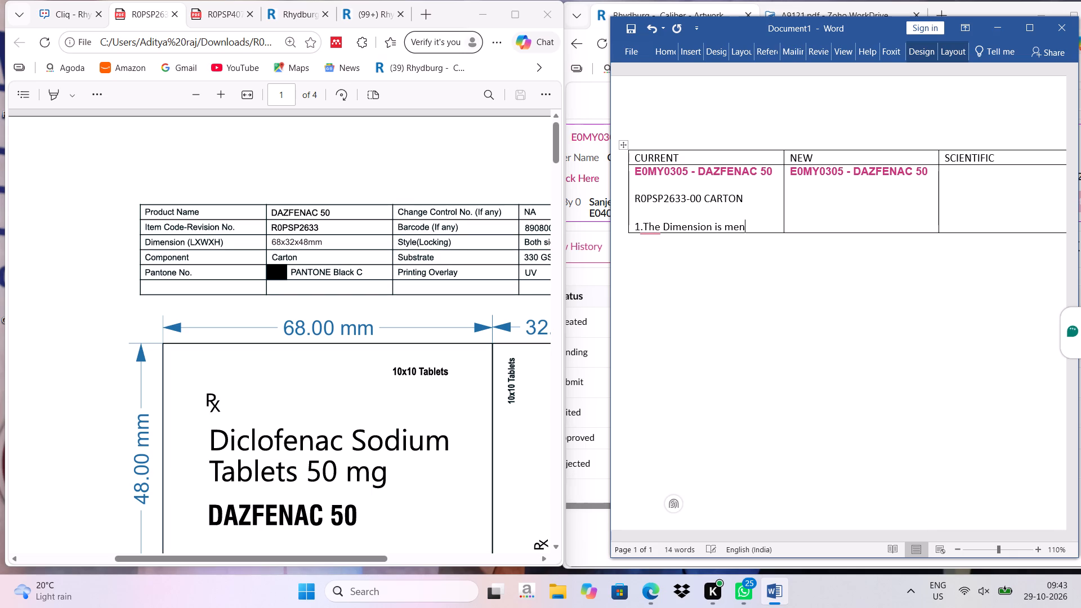
text(tion as)
key(space)
drag(272, 240, 324, 246)
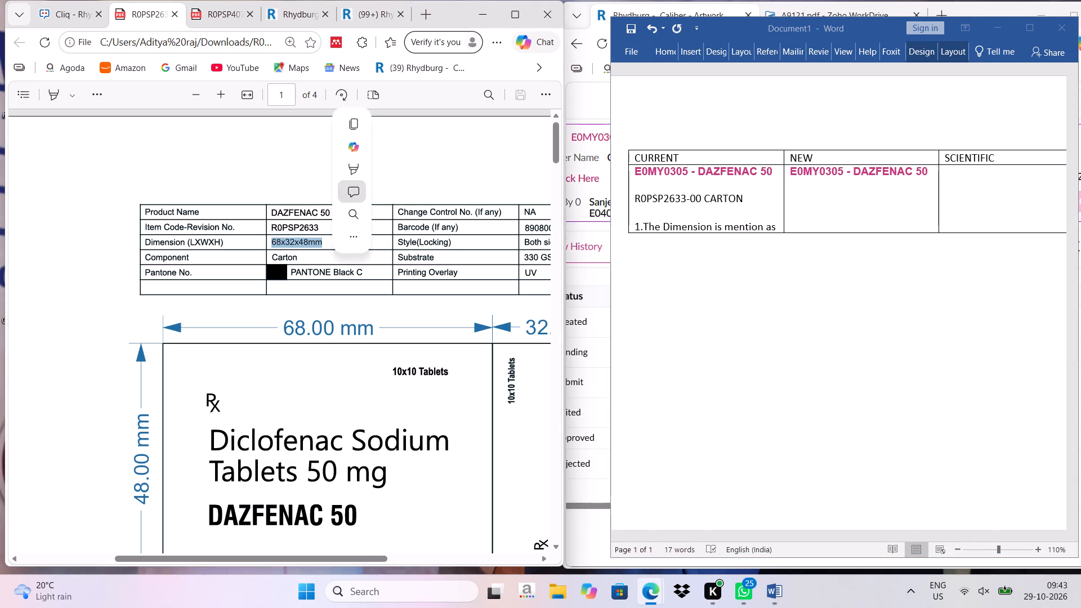
click(354, 122)
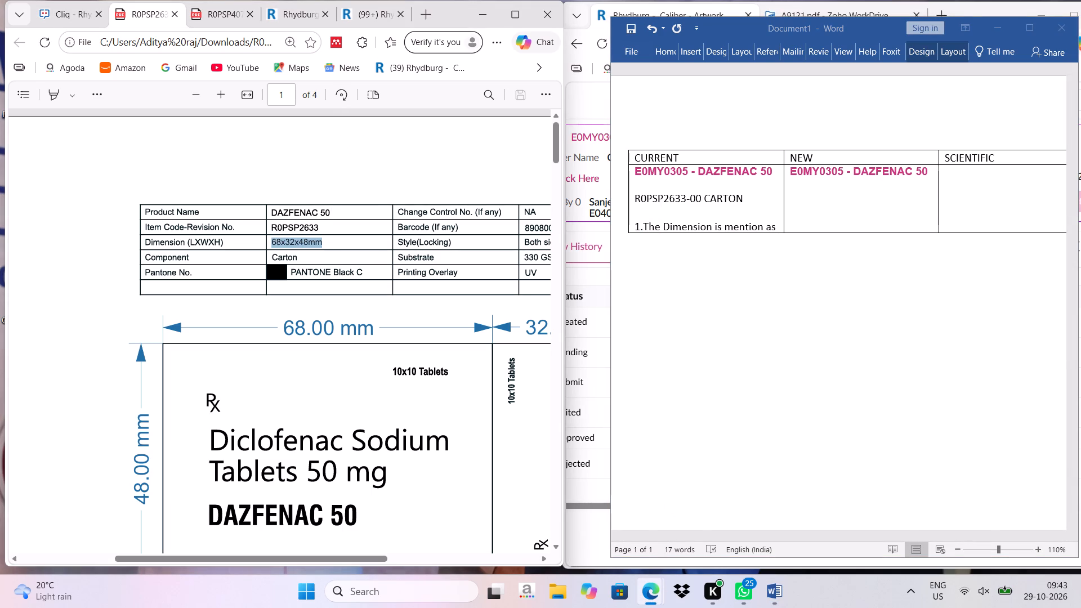
click(776, 224)
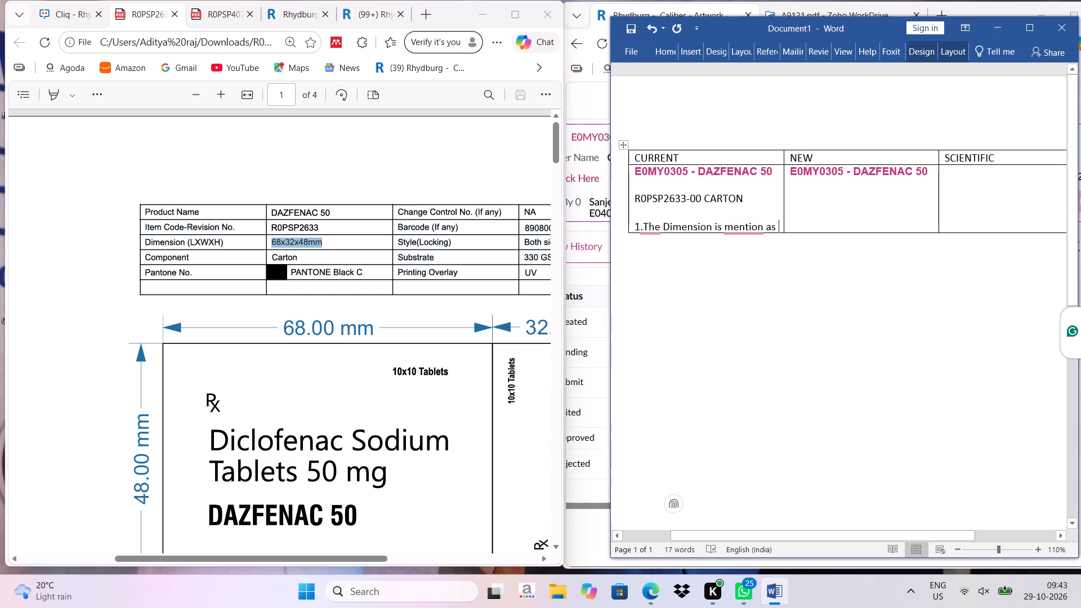
key(ctrl+v)
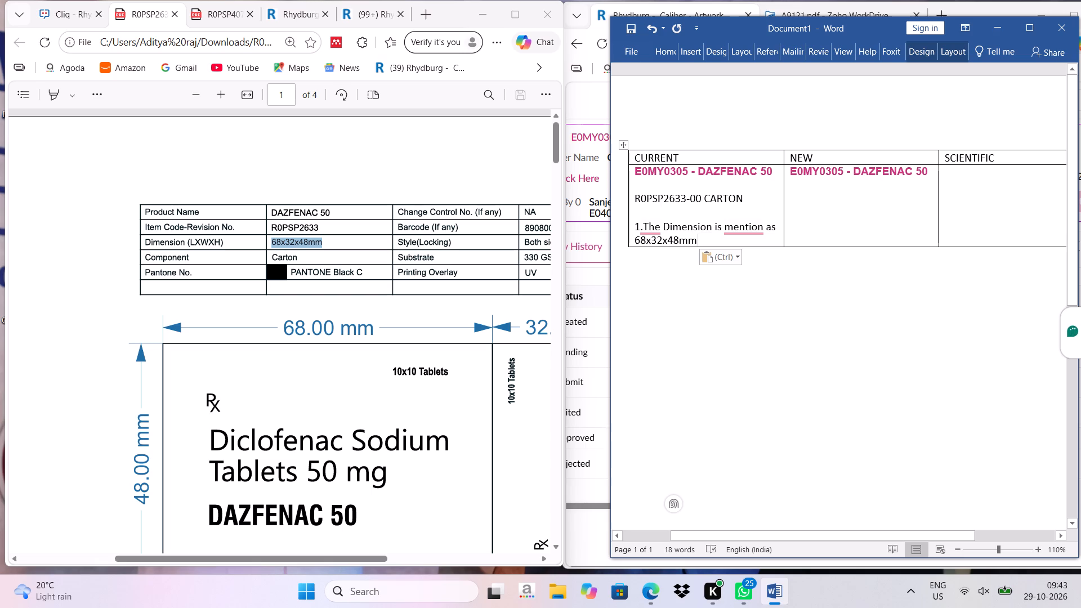
Enclose the dimension 68x32x48mm in the CURRENT cell in parentheses.
key(shift+parenright)
key(Left)
key(Left)
key(Left)
key(Left)
key(Left)
key(Left)
key(Left)
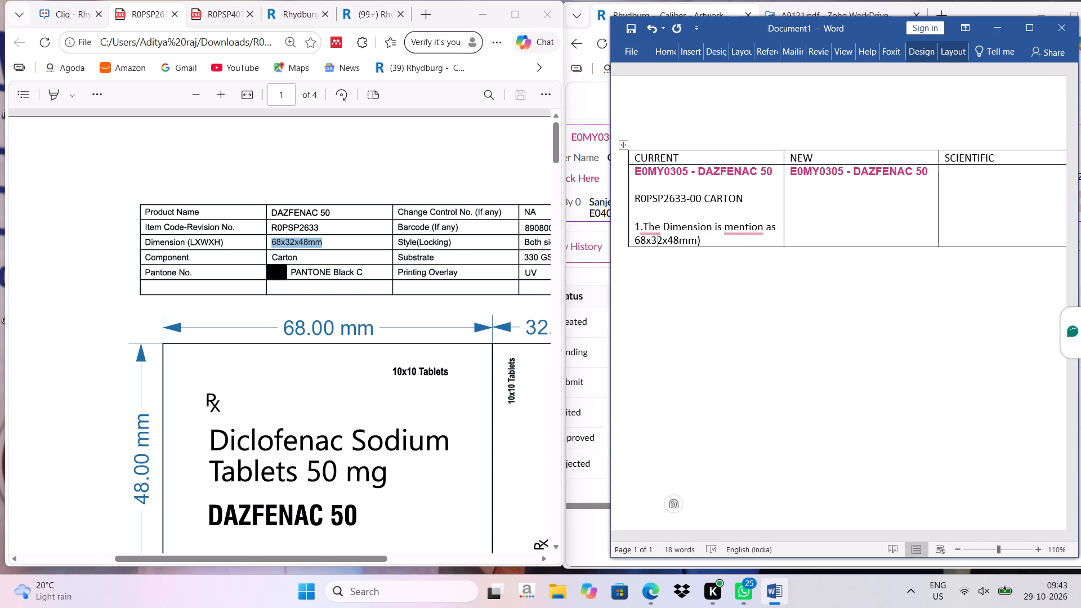
key(Left)
key(Left)
key(Left)
key(Left)
key(shift+parenleft)
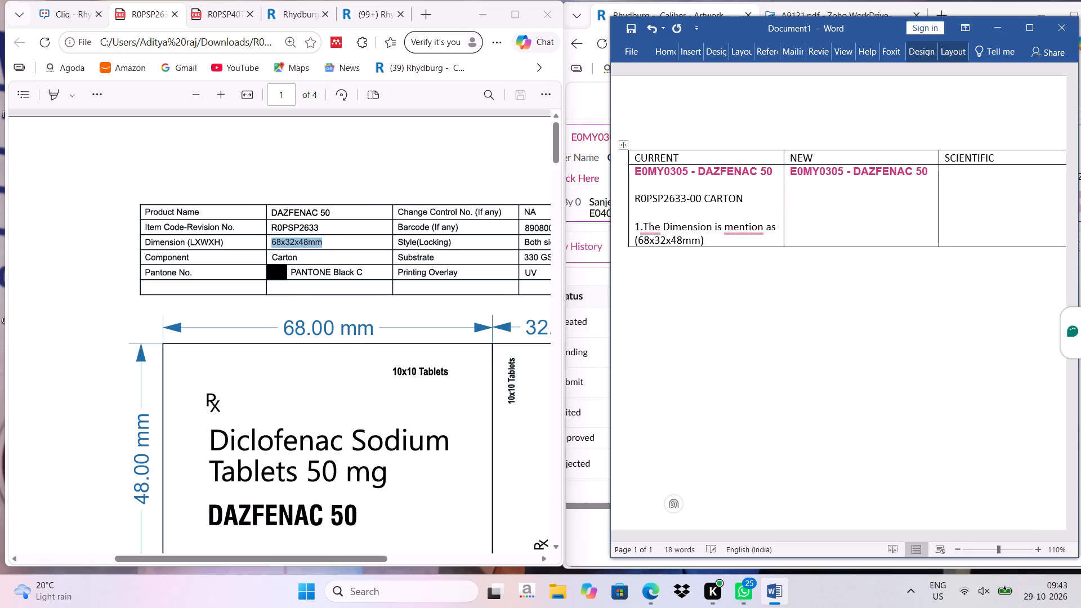
Minimize Word, open A9121.pdf in WorkDrive and compare its carton artwork with the current DAZFENAC 50 PDF.
click(1002, 28)
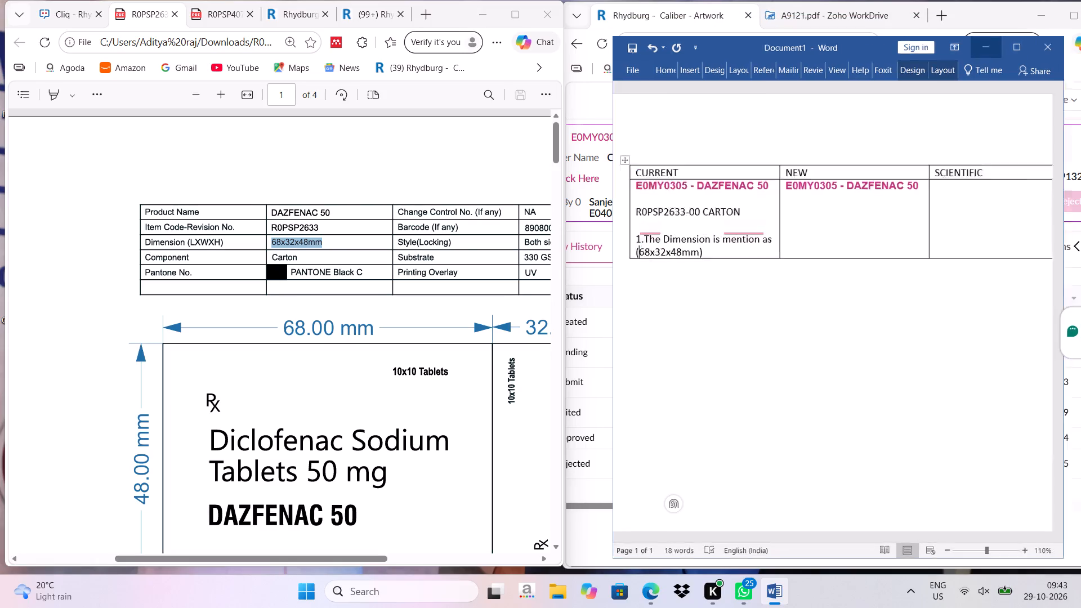
click(787, 10)
scroll(780, 290, down, 2)
scroll(366, 348, down, 2)
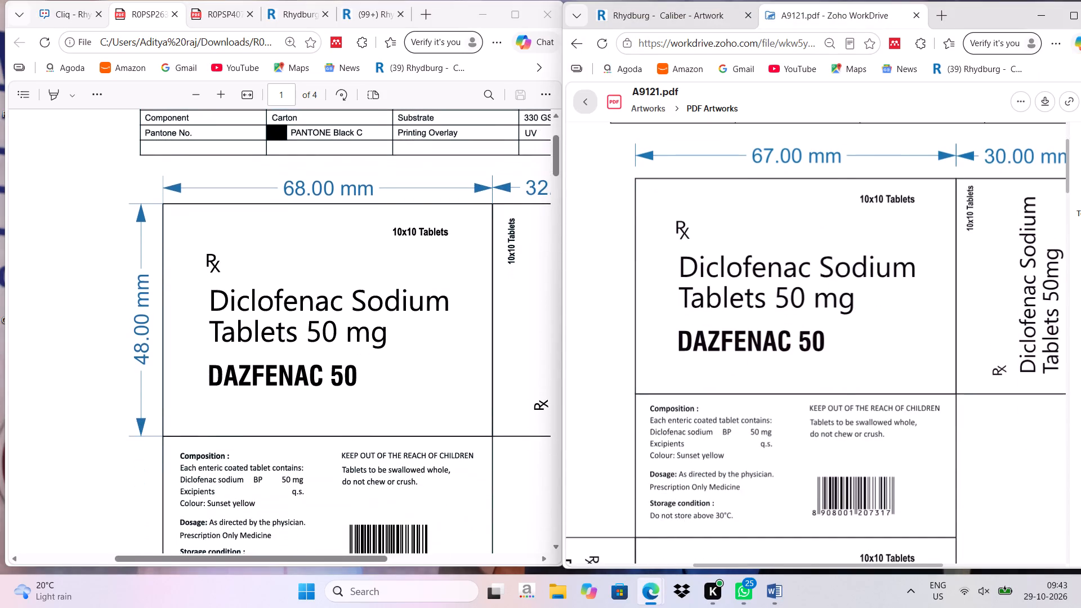
scroll(668, 353, down, 2)
scroll(605, 392, down, 1)
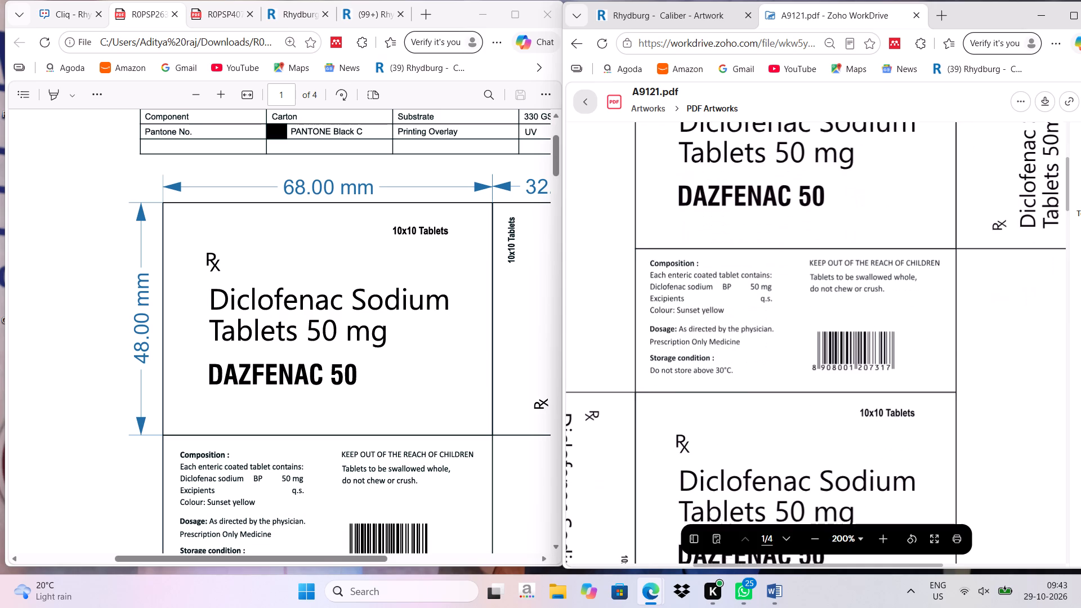
scroll(432, 388, down, 5)
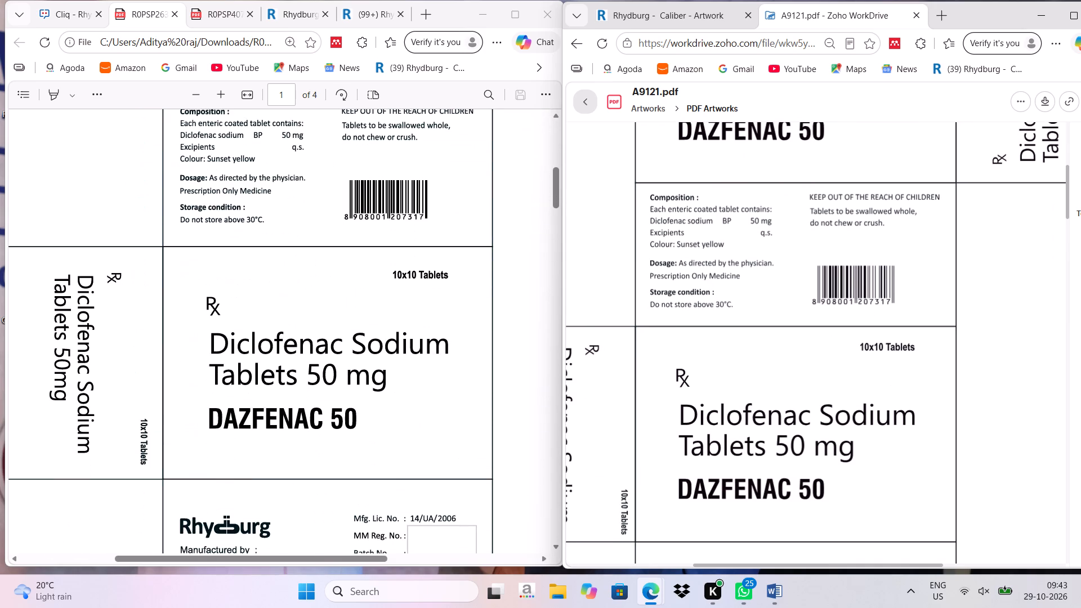
scroll(507, 284, down, 1)
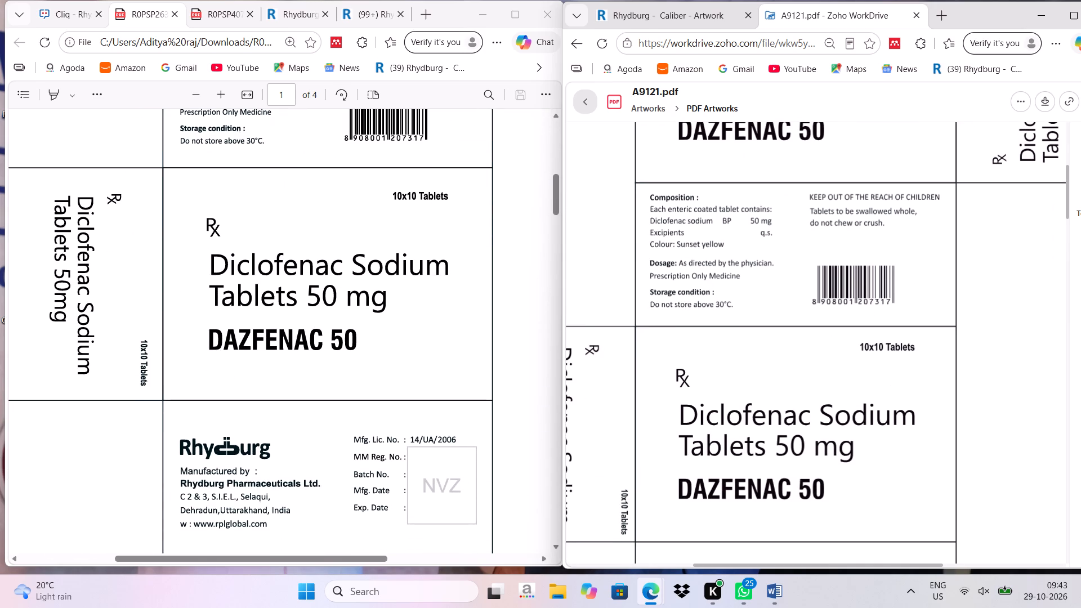
Compare the R0PRP1707 foil specifications and artwork on page 2 of both PDFs.
scroll(716, 322, down, 8)
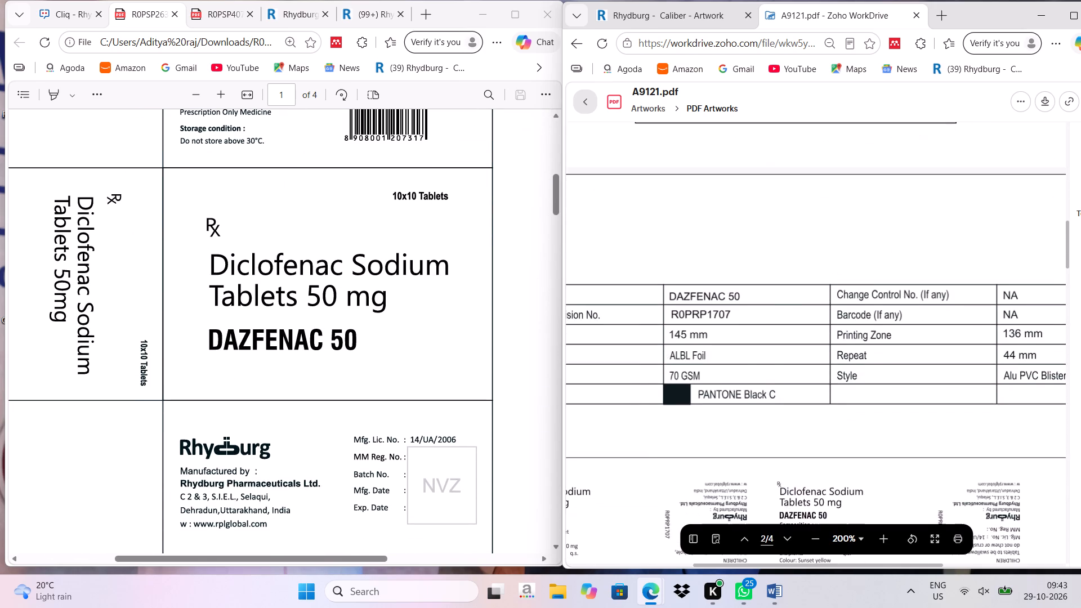
scroll(698, 357, down, 2)
scroll(342, 344, down, 8)
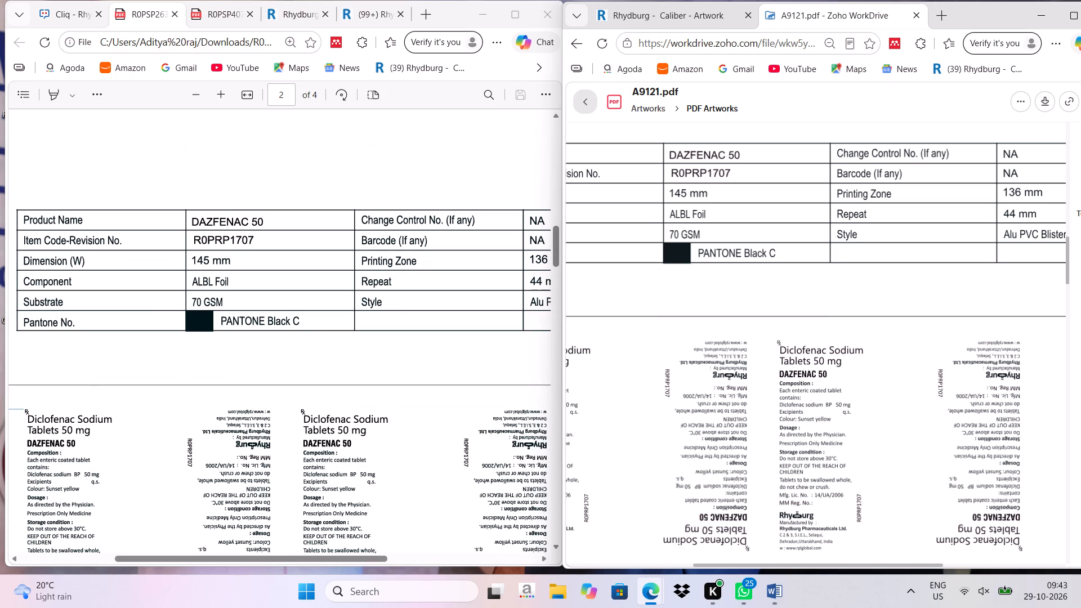
scroll(716, 386, right, 3)
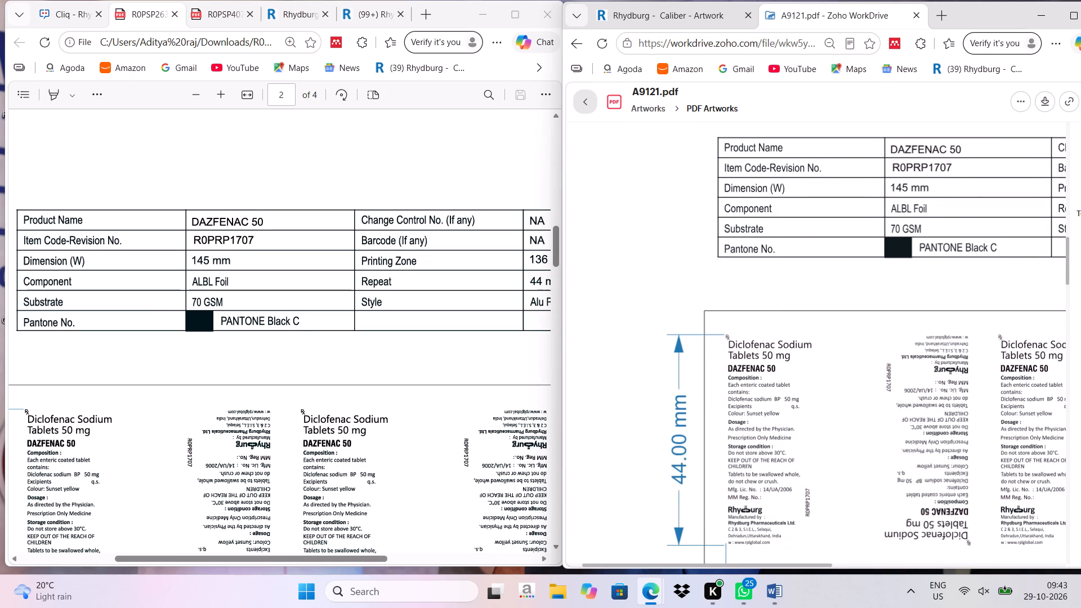
scroll(838, 430, down, 3)
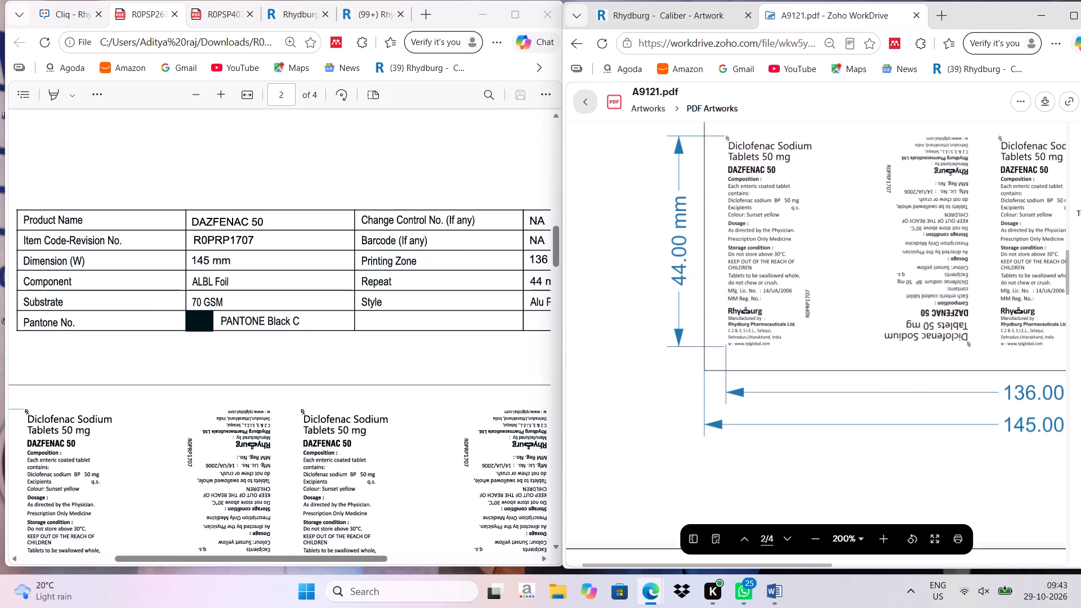
Add the heading "R0PIP1087-00 Package Insert" below the carton dimension in the Word table's CURRENT cell, using page 3 of the local PDF.
scroll(383, 369, down, 11)
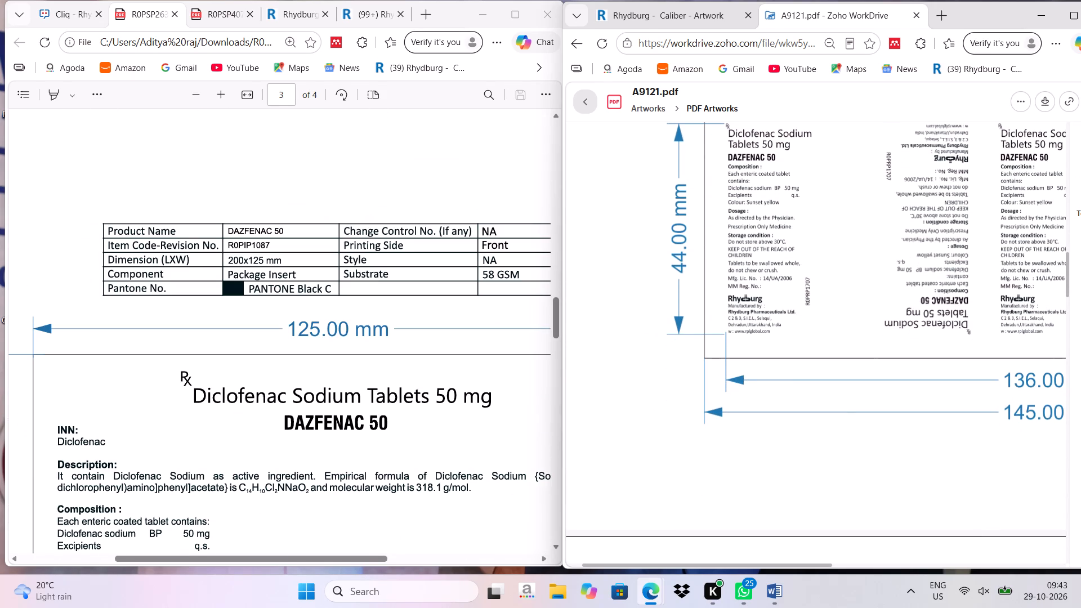
drag(226, 235, 291, 235)
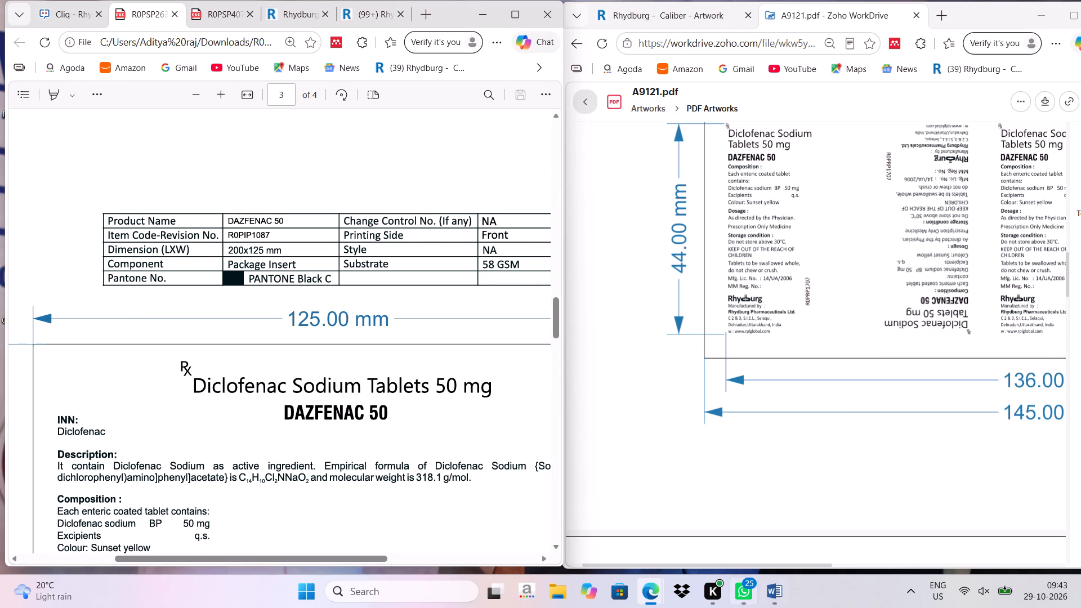
click(756, 532)
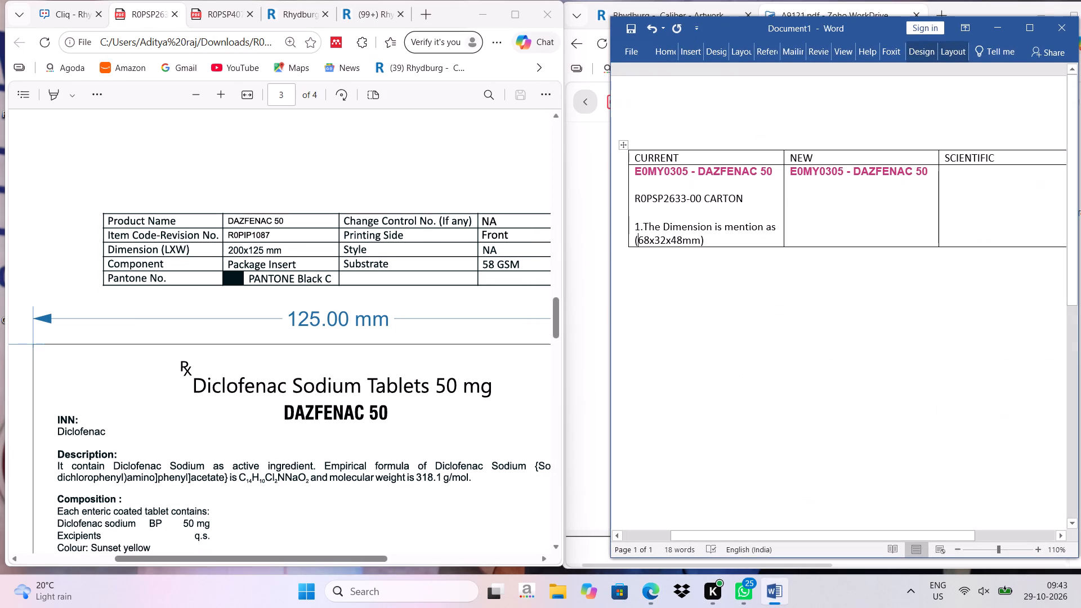
click(729, 247)
click(713, 238)
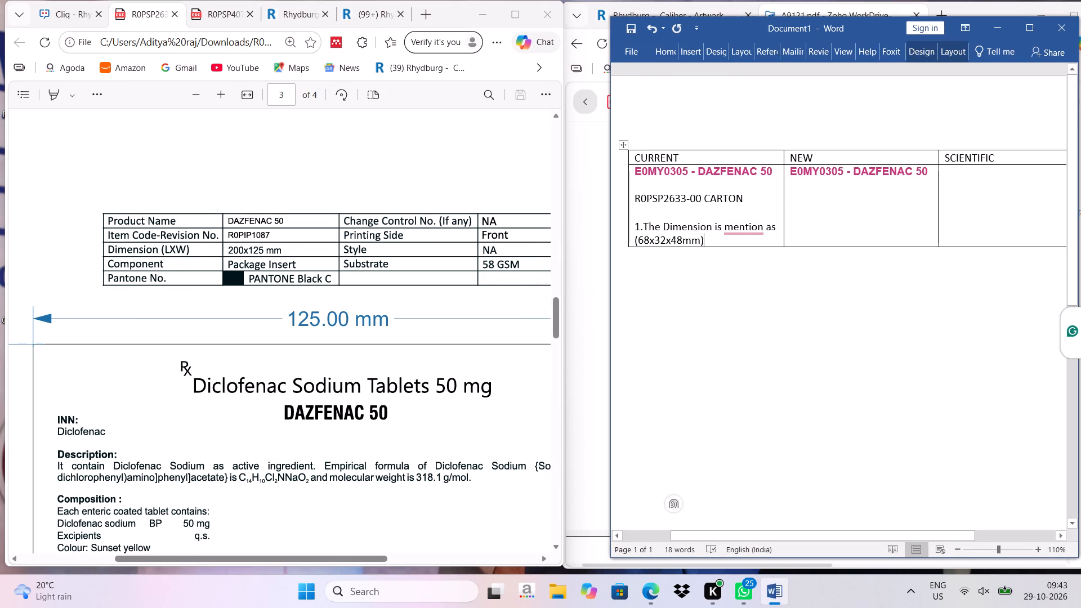
key(Return)
key(Return)
text(R0)
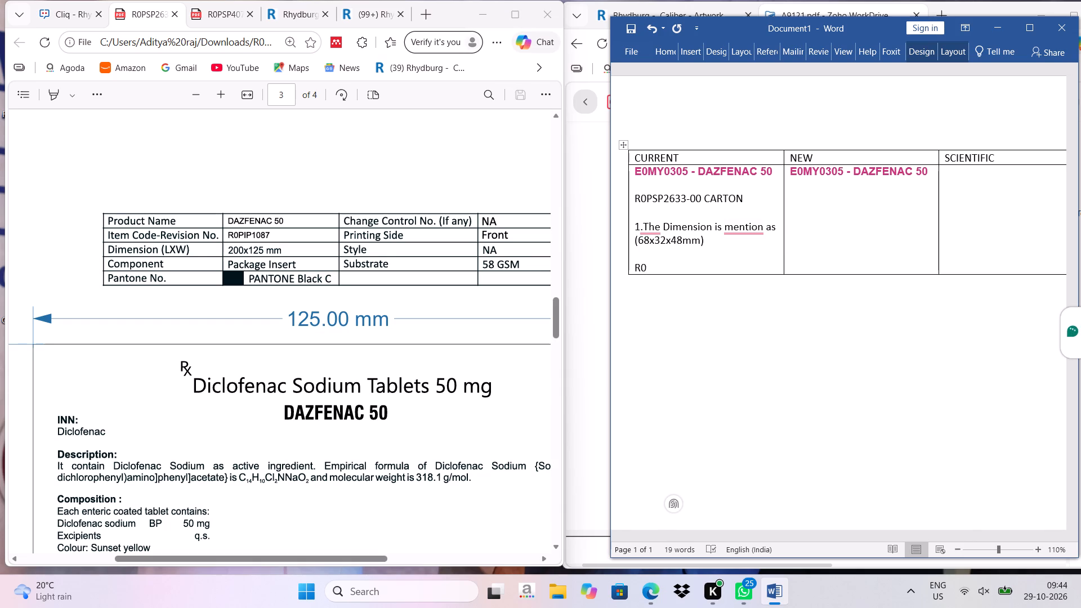
text(PIP)
text(1087)
key(minus)
text(00)
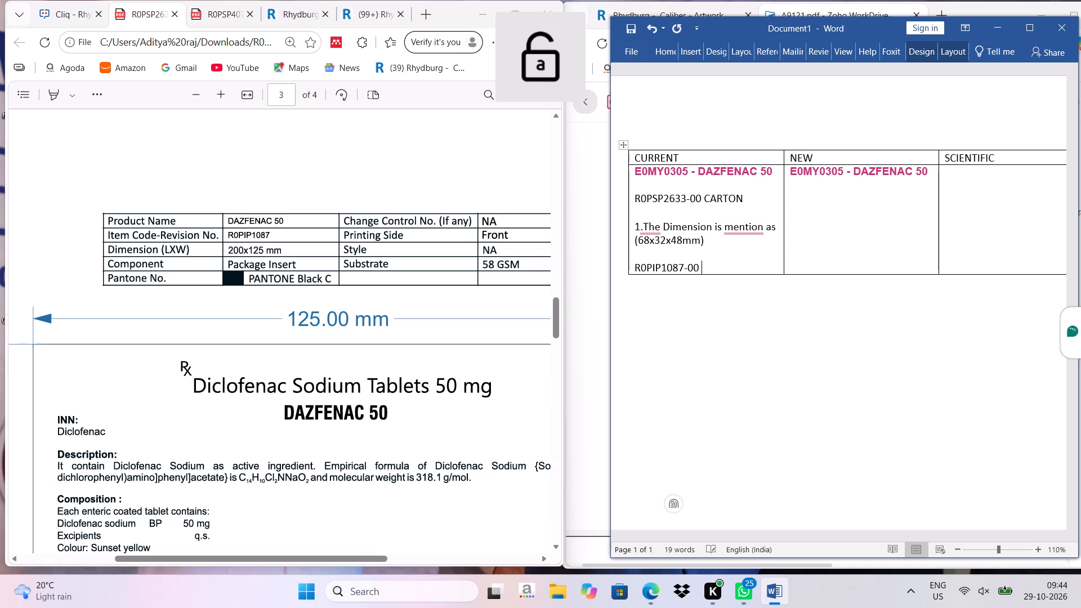
text(Package Insert)
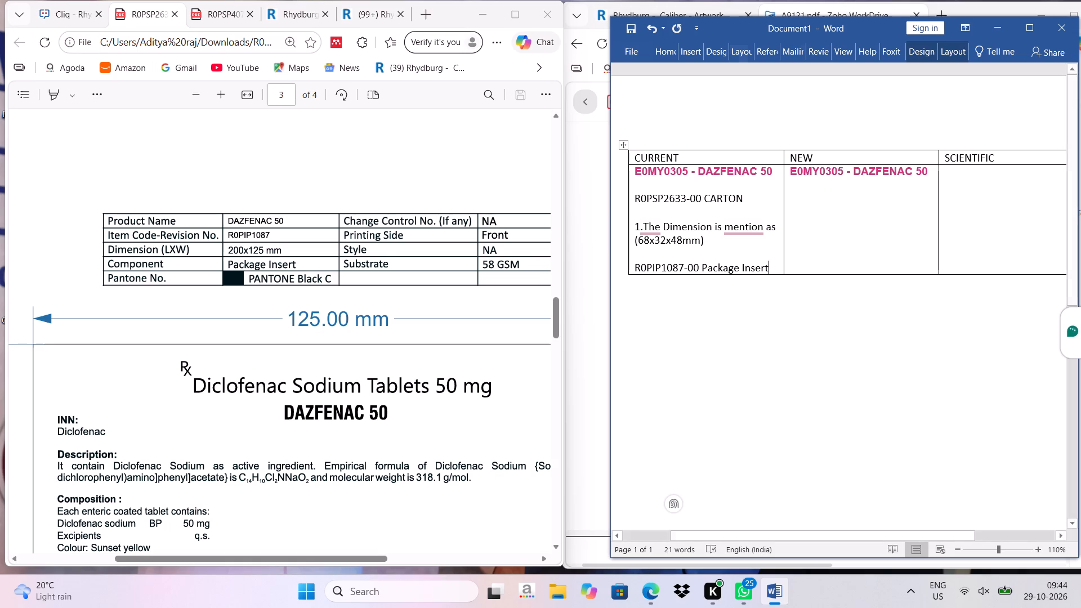
Move the Word window off A9121.pdf and correct the CURRENT cell's carton dimension to 67x30x45mm from that PDF's page 1.
drag(728, 27, 178, 17)
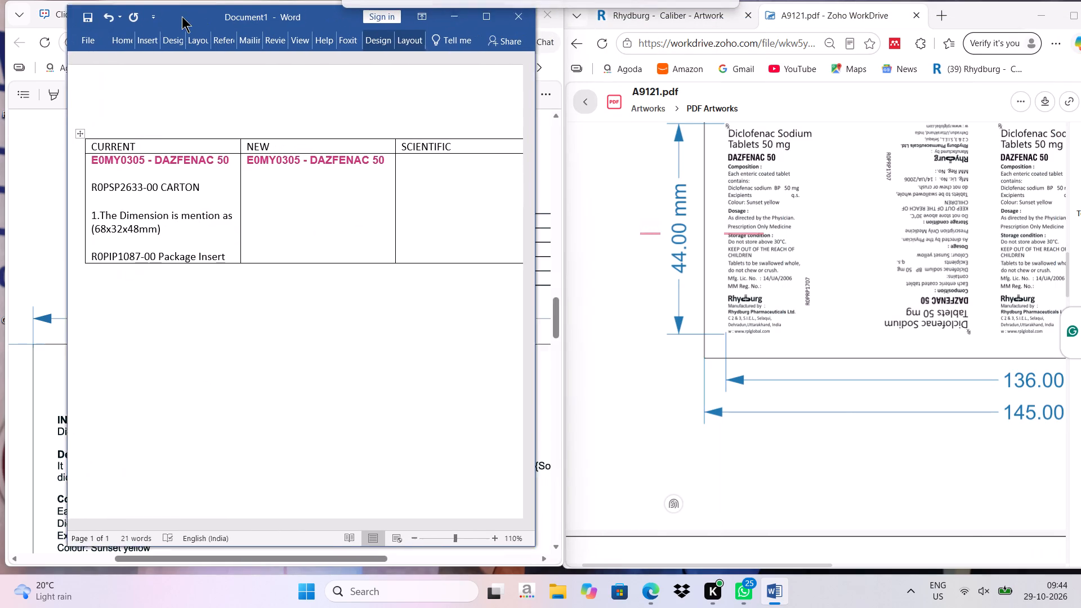
drag(178, 17, 158, 17)
scroll(751, 308, up, 20)
scroll(751, 308, up, 8)
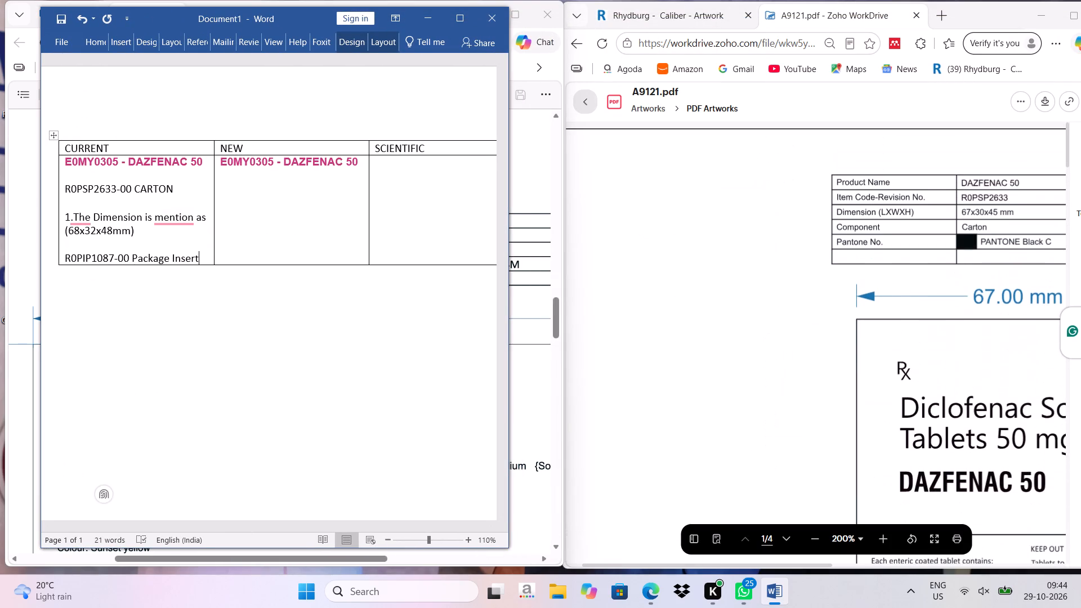
drag(964, 209, 985, 210)
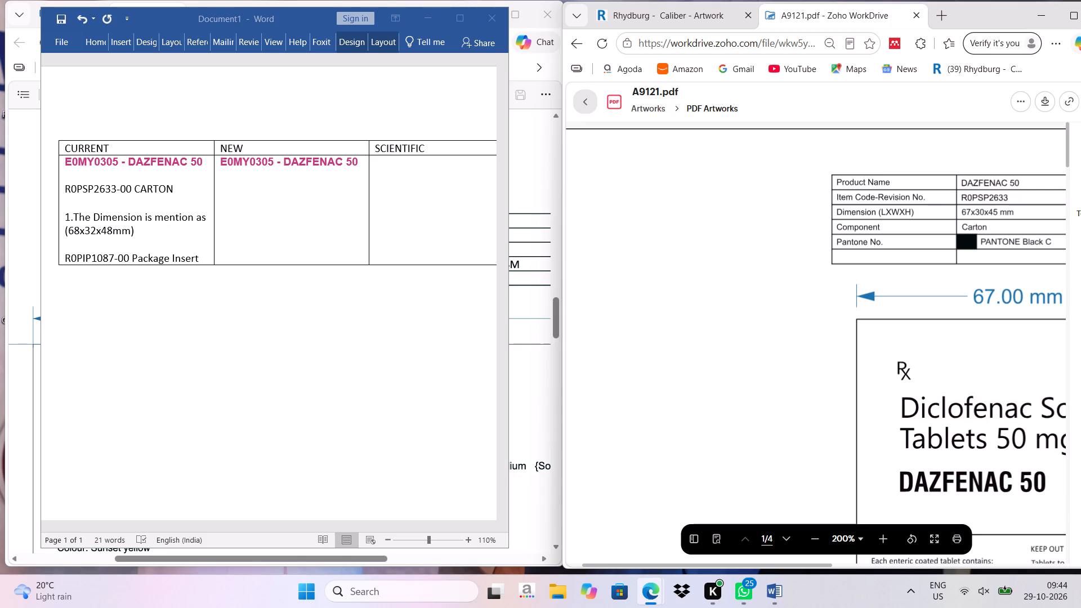
scroll(298, 232, up, 2)
click(81, 229)
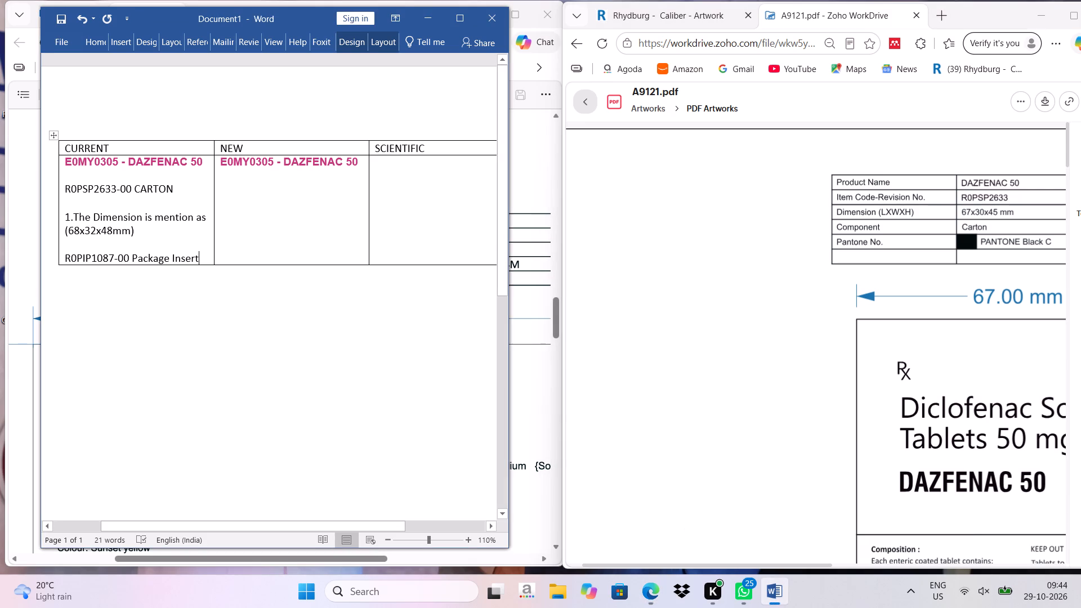
click(81, 229)
key(BackSpace)
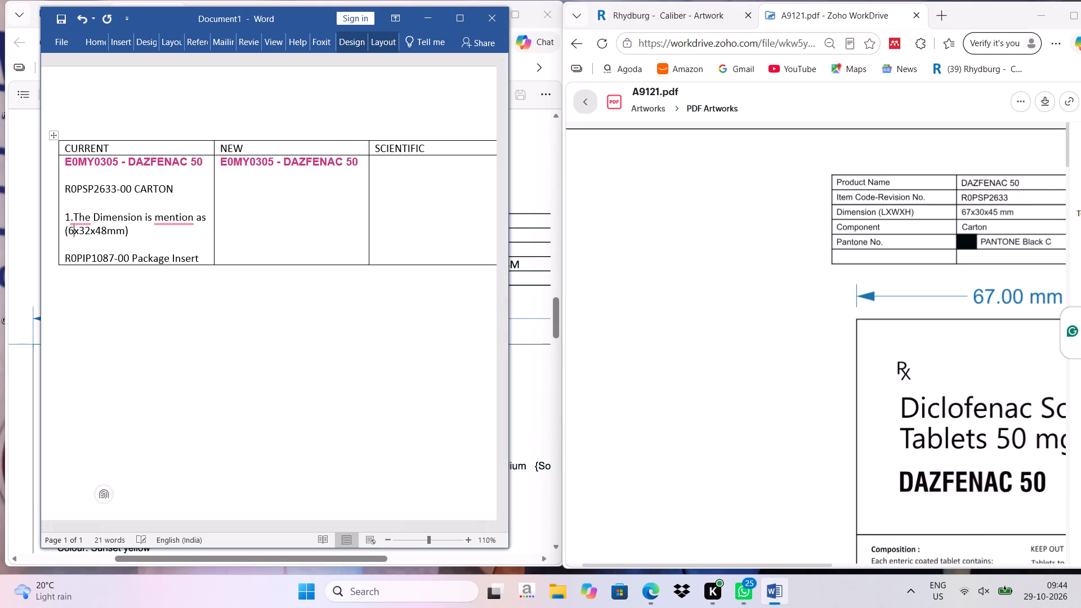
key(7)
key(period)
key(BackSpace)
key(Right)
key(Right)
key(Right)
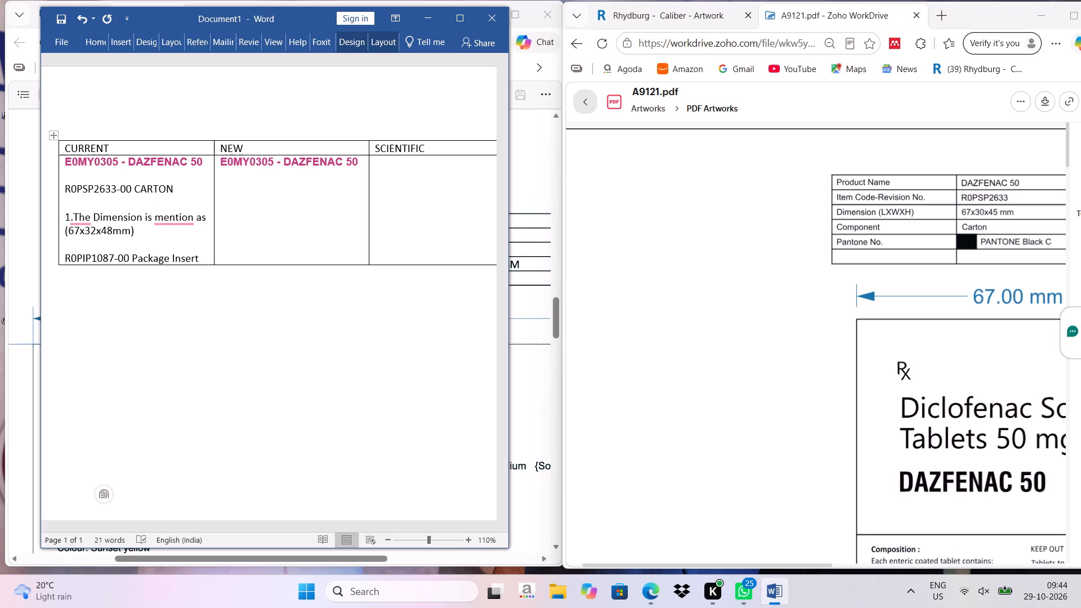
key(BackSpace)
key(0)
key(Right)
key(Right)
key(Right)
key(BackSpace)
key(5)
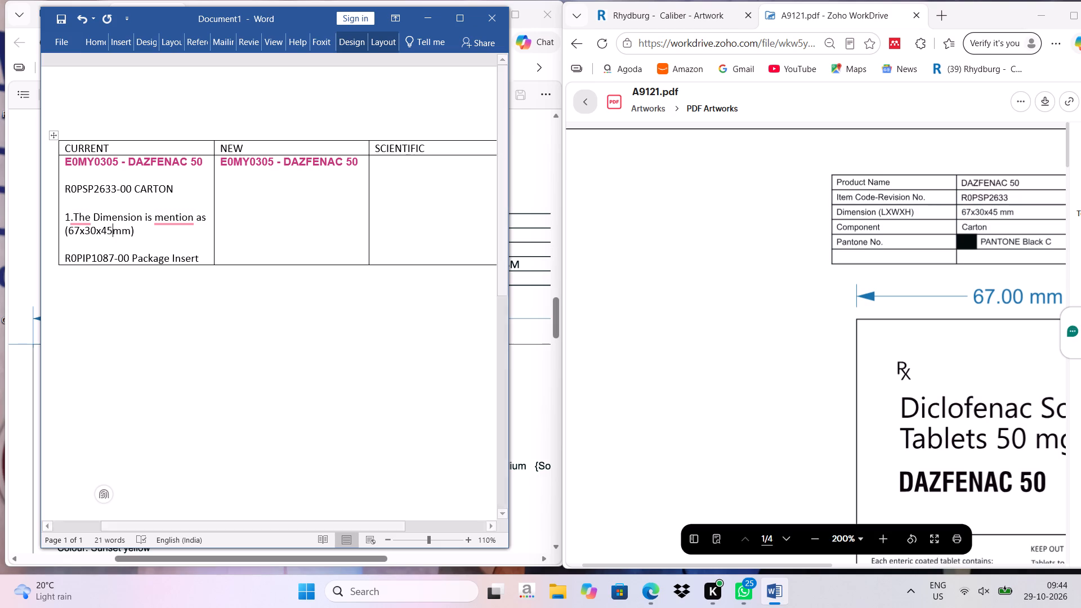
Check the package insert on page 3 of A9121.pdf and add "1.Rx is not mention on the generic name" under the Package Insert heading.
scroll(779, 354, down, 18)
scroll(768, 348, down, 6)
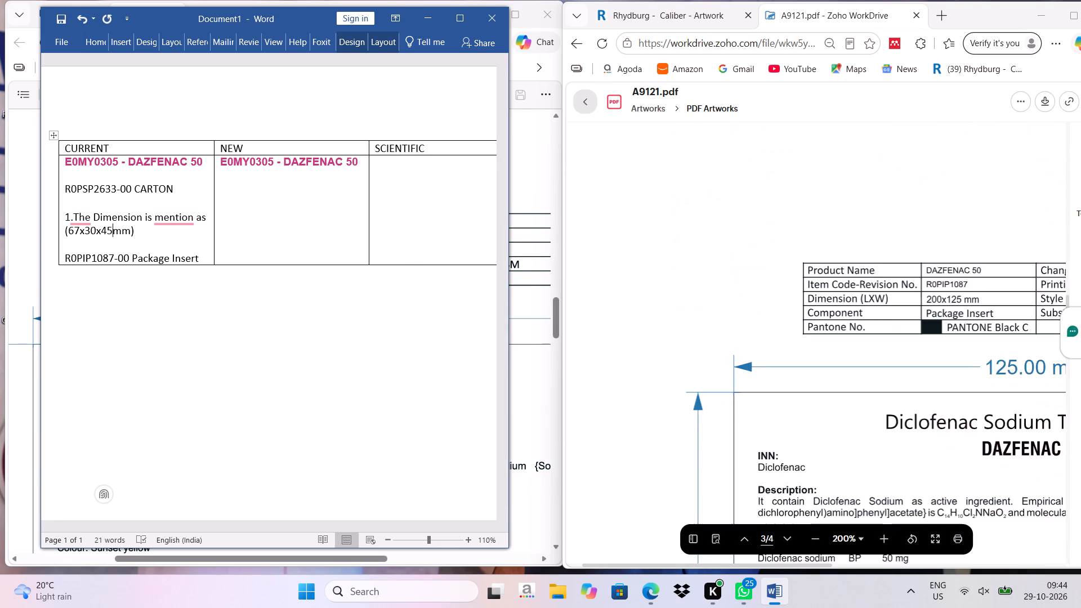
scroll(768, 348, down, 3)
scroll(768, 348, up, 1)
scroll(768, 348, left, 3)
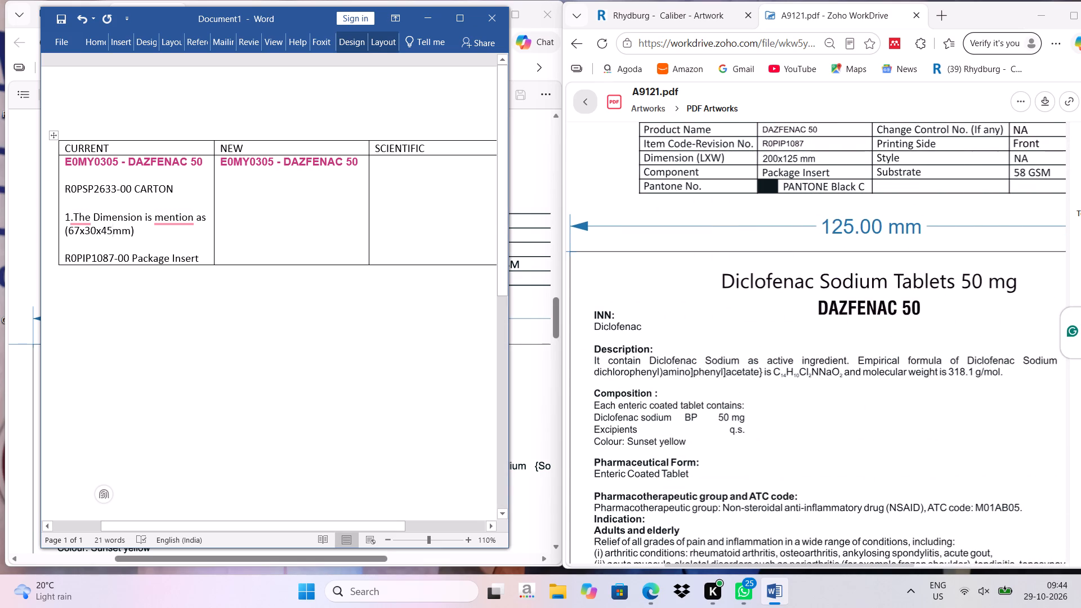
click(191, 248)
key(Right)
key(Right)
key(Return)
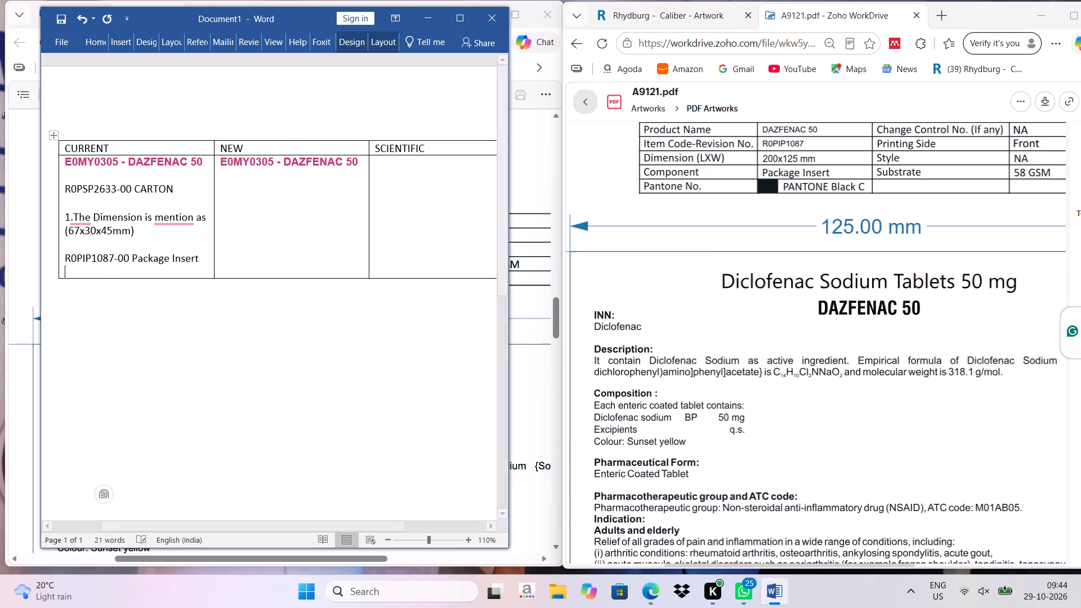
key(Return)
text(1.)
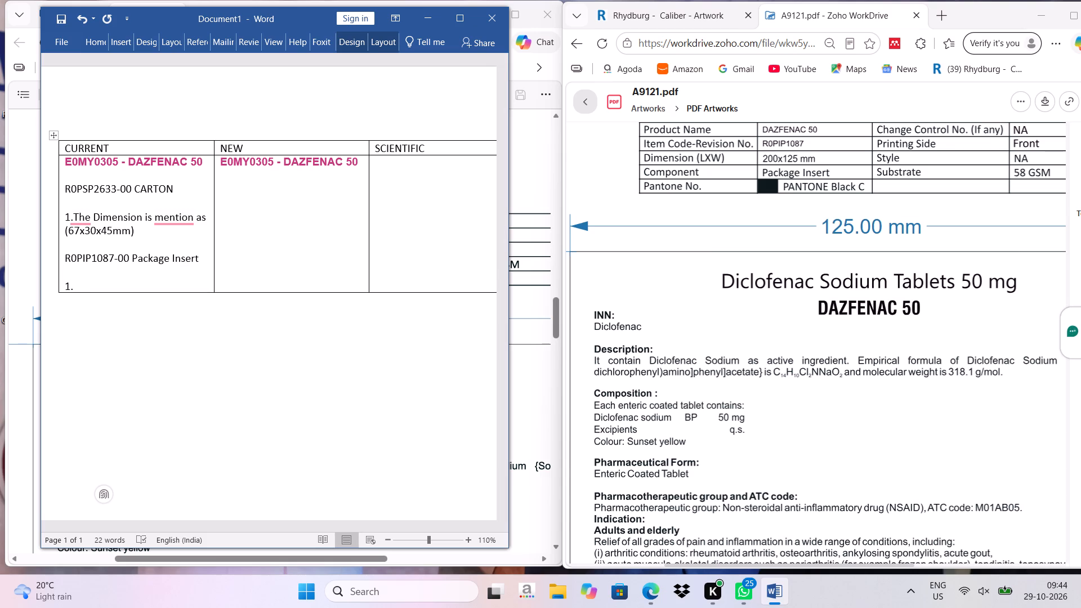
text(Rx is not mention)
key(space)
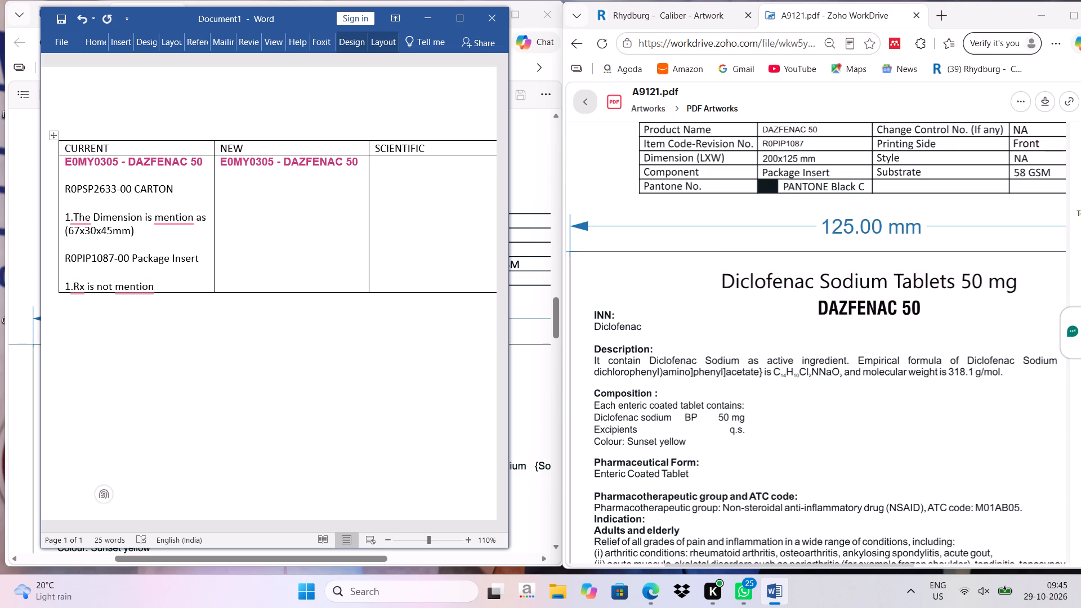
text(on the)
key(space)
text(generic name)
key(space)
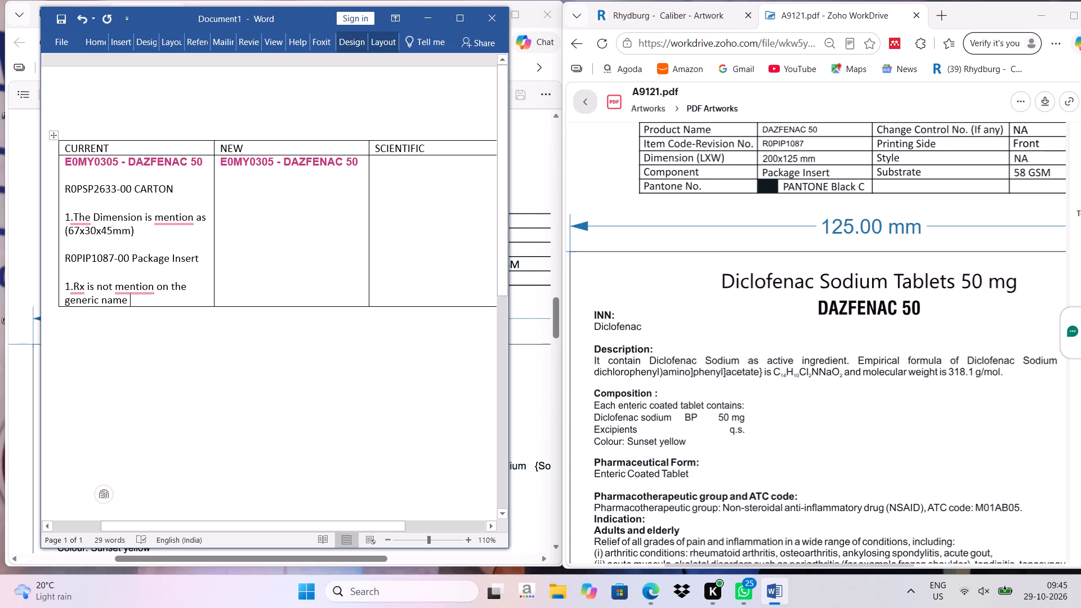
Add a "SPECS" heading at the end of the CURRENT cell, followed by the lines R0PSP2633/SP-00 and R0PIP1087/SP-00.
key(Return)
key(Return)
text(SPECS)
key(Return)
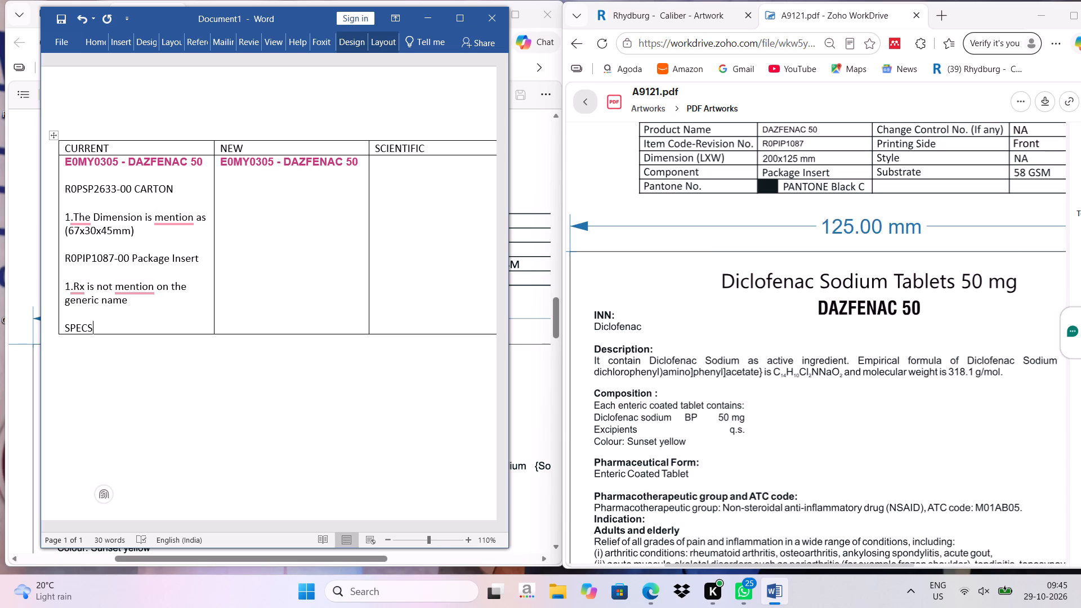
key(Return)
text(R0P)
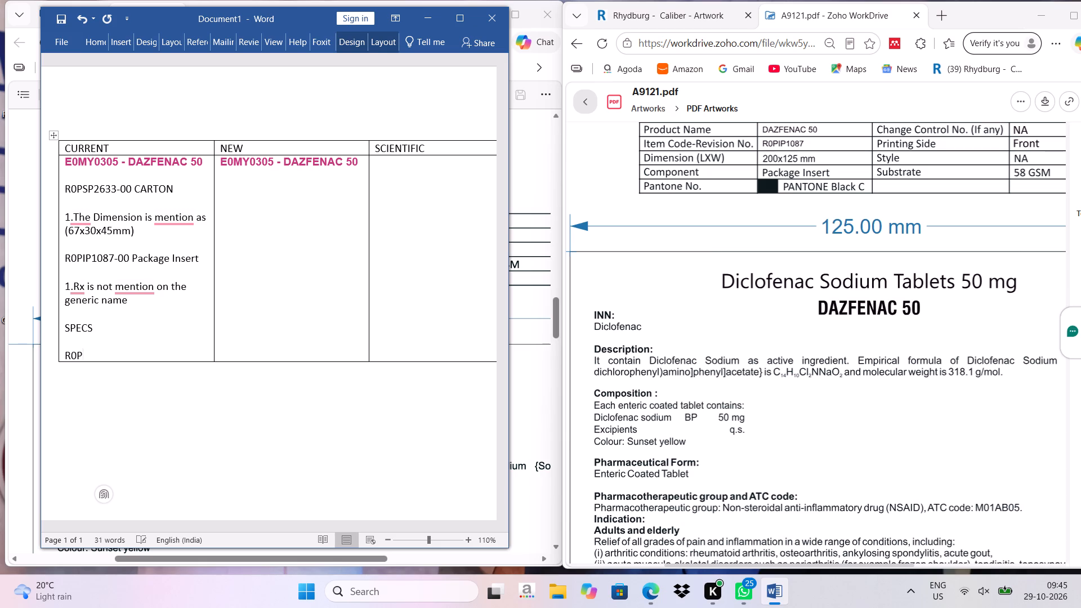
text(SP2633)
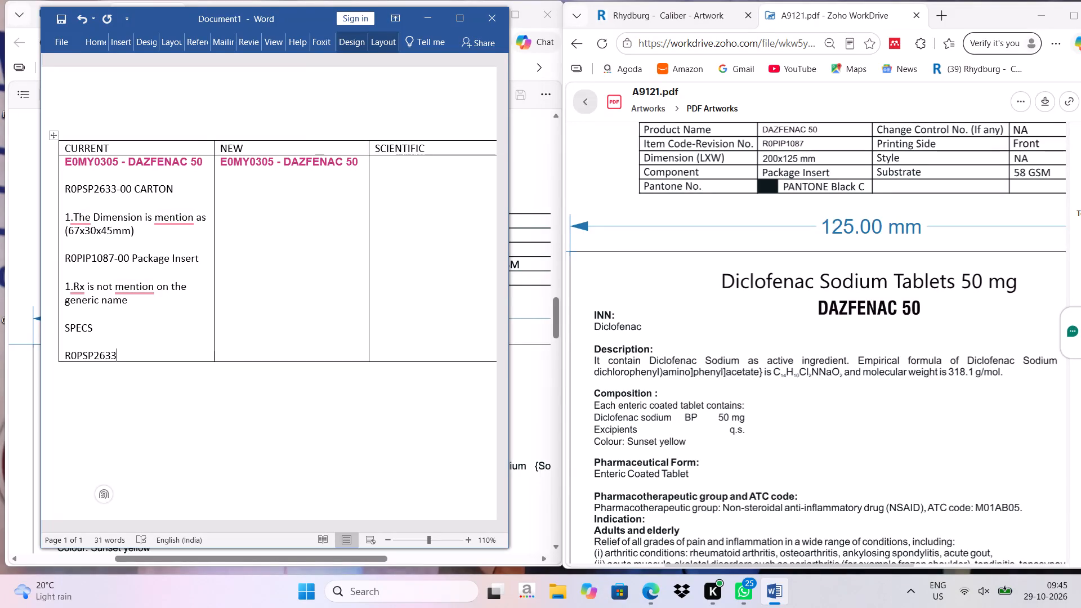
key(minus)
key(BackSpace)
text(/SP-00)
key(Return)
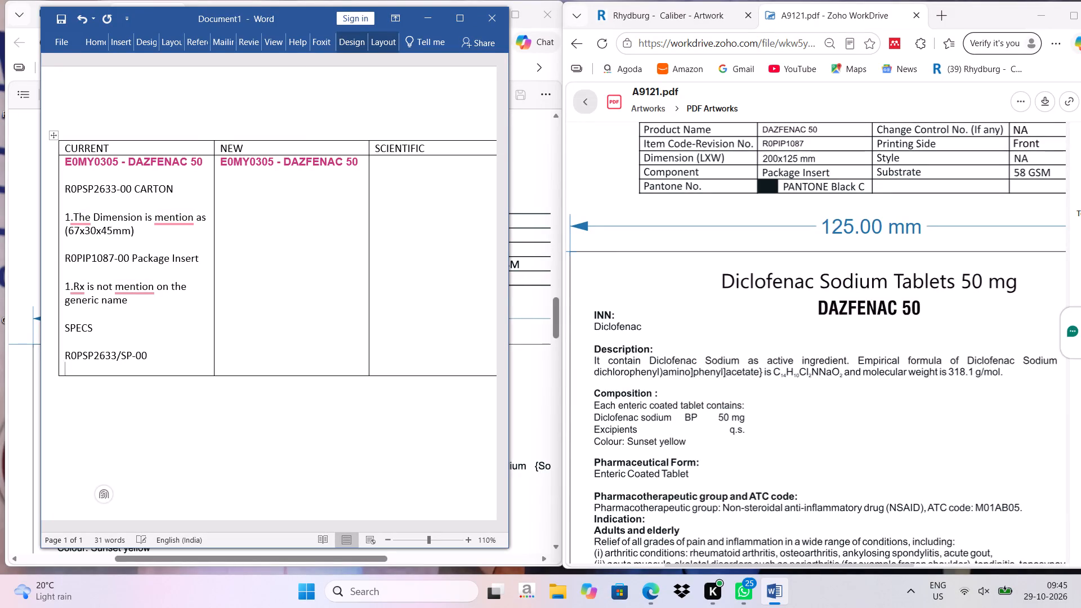
text(R0PIP)
text(1087)
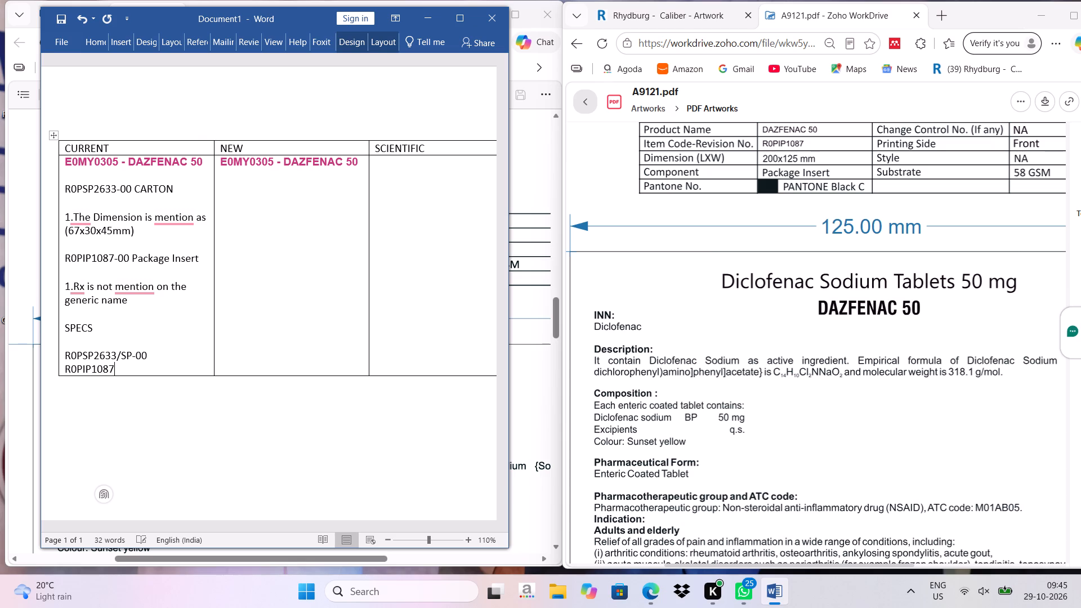
text(/SP-00)
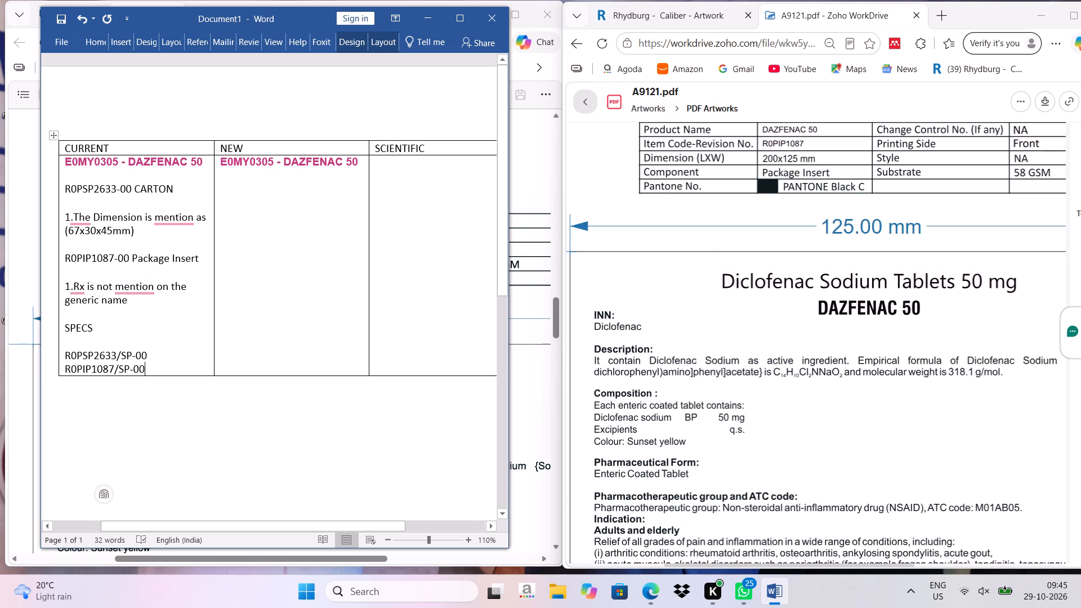
Add the heading "R0PSP2633-01 CARTON" in the NEW cell, one blank line below the E0MY0305 - DAZFENAC 50 title.
click(349, 174)
key(Right)
key(Return)
key(Return)
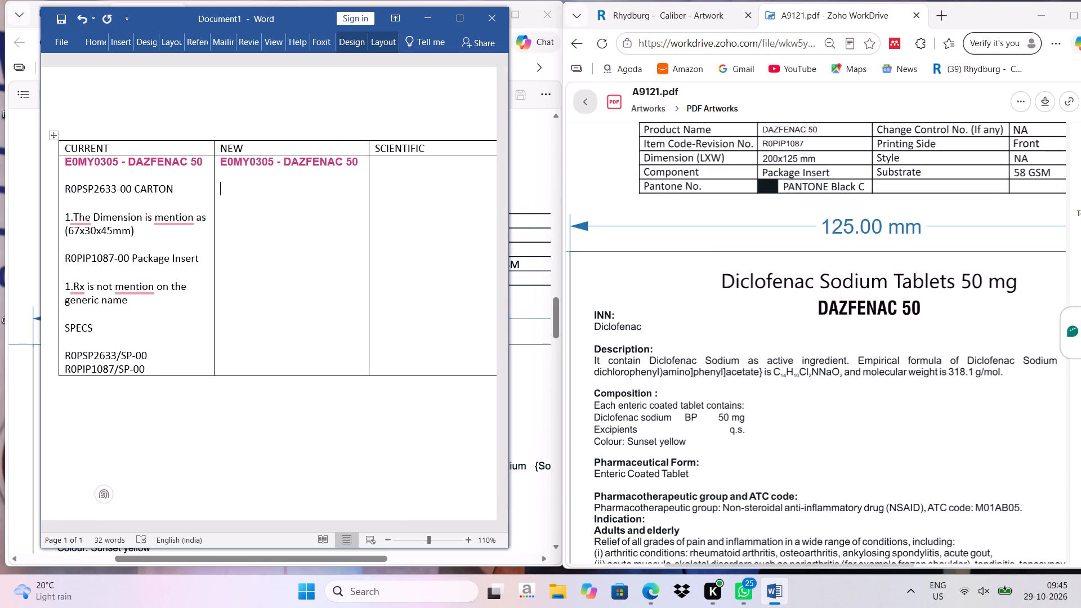
text(R0P)
text(SP2633)
text(-01 CARTON)
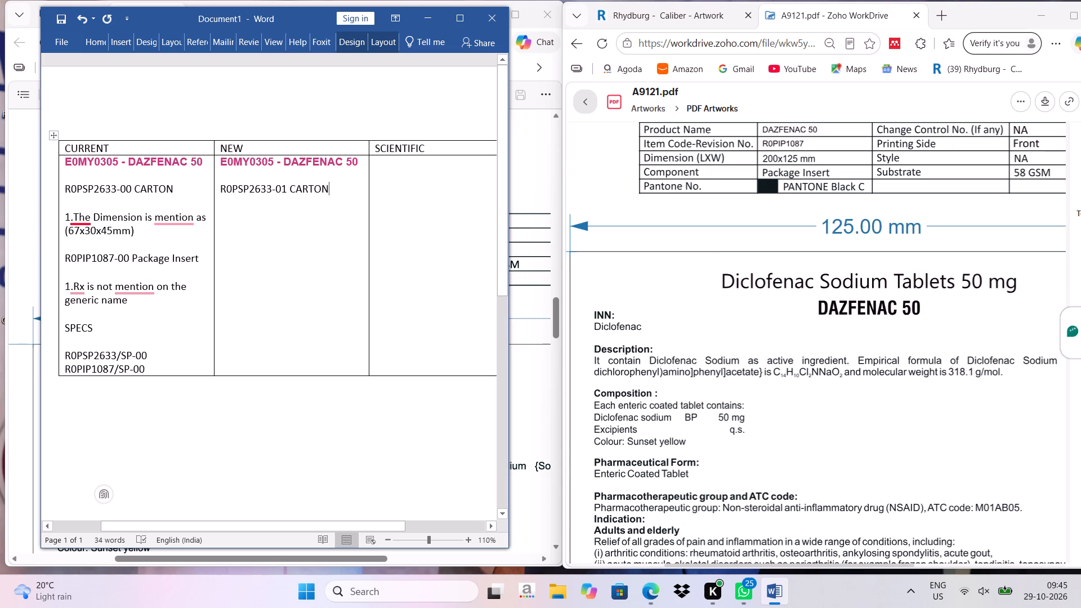
Move the Word window off the local PDF so that it covers A9121.pdf instead.
drag(142, 12, 559, 8)
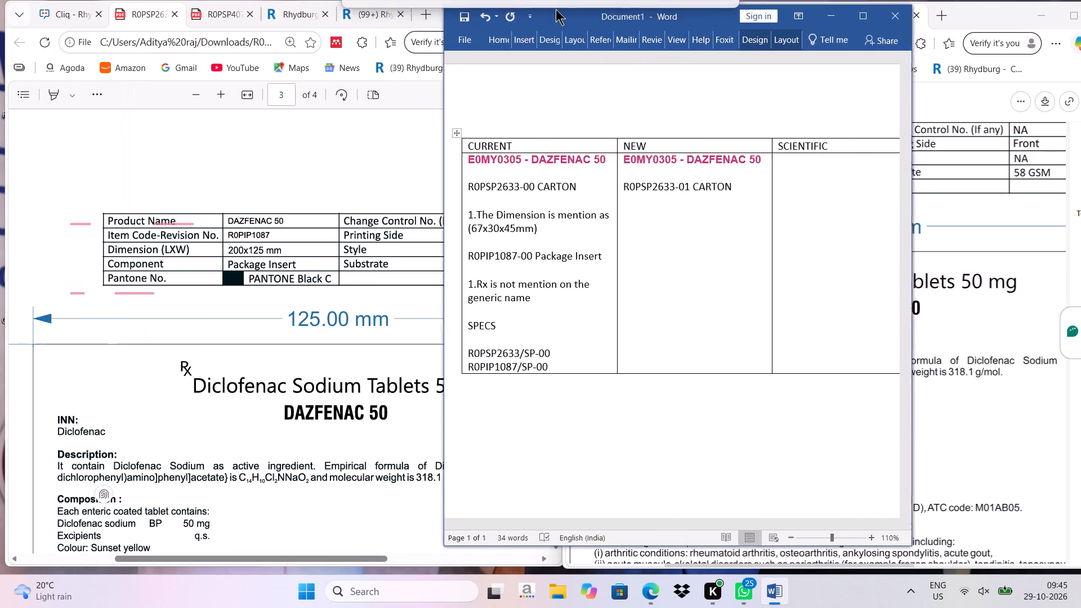
drag(559, 8, 707, 81)
drag(868, 89, 857, 62)
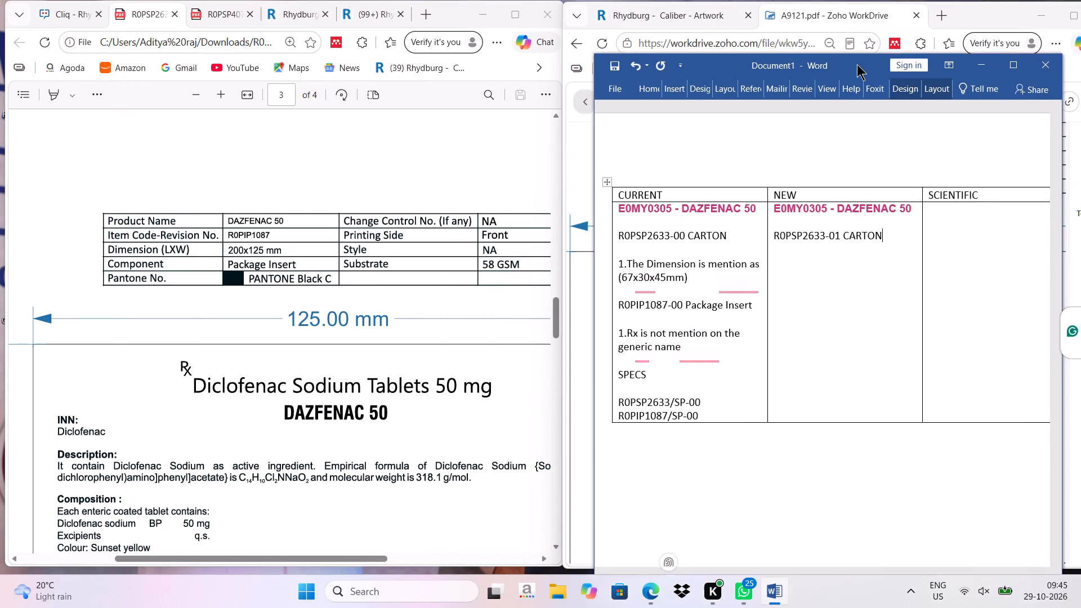
drag(857, 62, 855, 32)
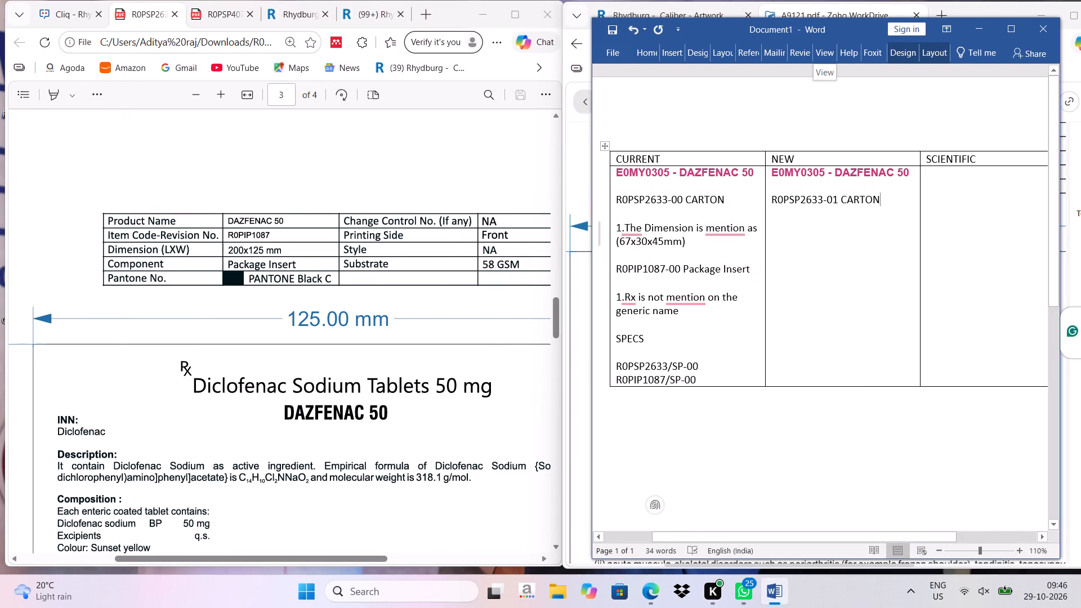
Copy the CURRENT cell's carton dimension sentence into the NEW cell below the R0PSP2633-01 CARTON heading, preceded by "1.".
drag(617, 230, 685, 239)
key(ctrl+c)
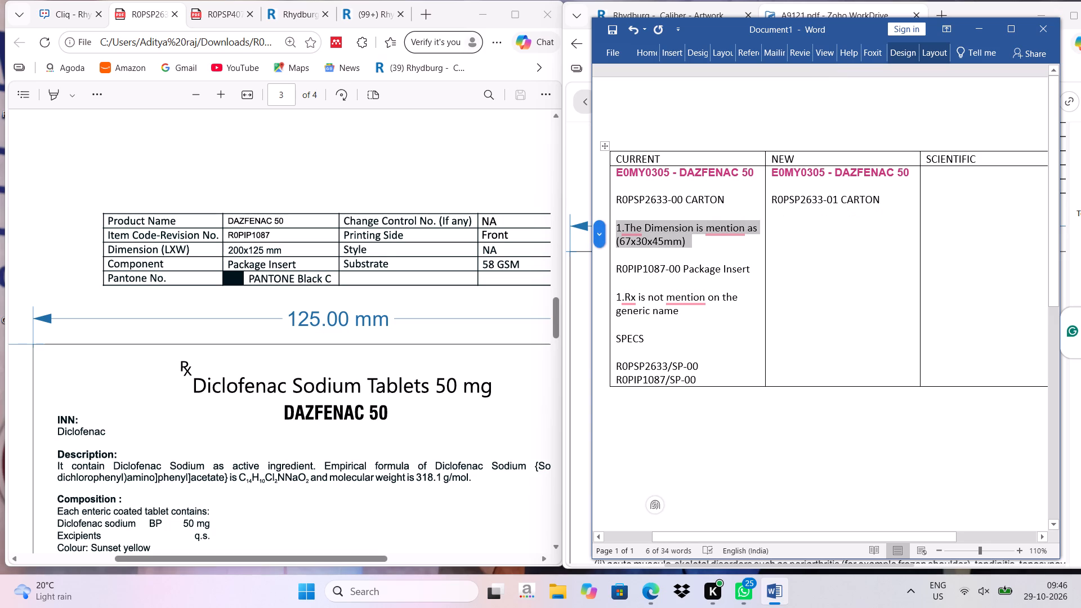
click(775, 230)
click(887, 198)
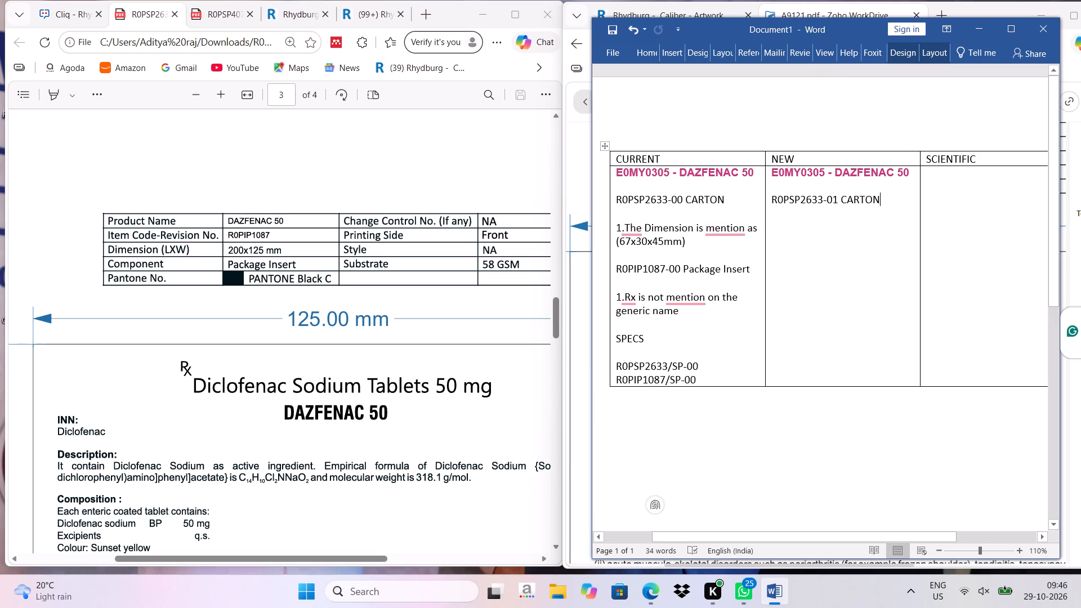
key(Return)
key(Return)
text(1.)
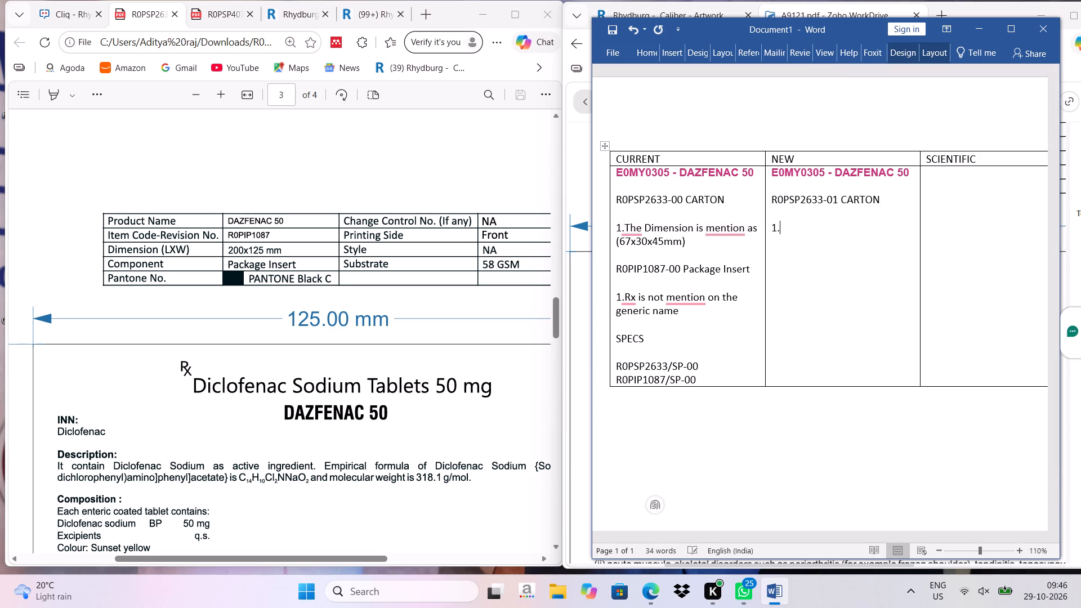
key(ctrl+v)
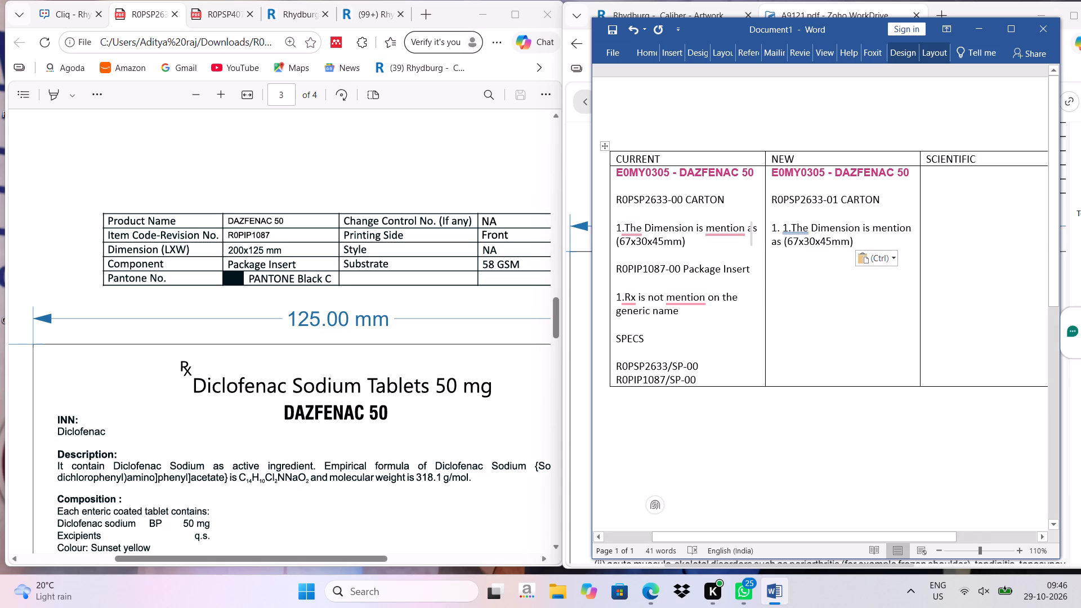
Replace "is" with "WILL BE" in the NEW cell's carton dimension sentence.
click(875, 228)
key(BackSpace)
key(BackSpace)
key(BackSpace)
key(BackSpace)
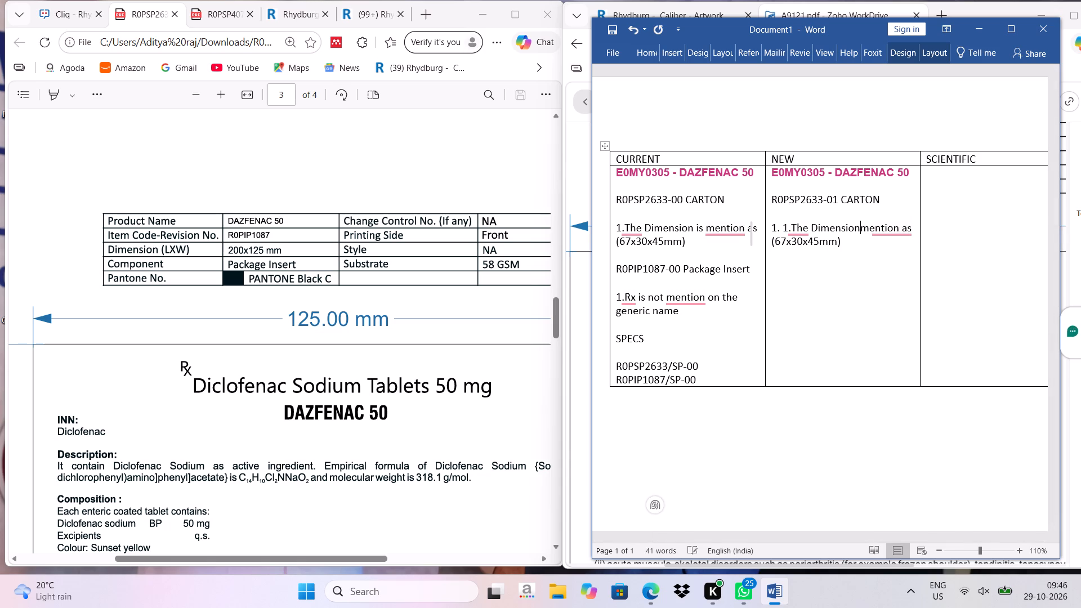
key(space)
text(W)
text(ILL BE)
key(space)
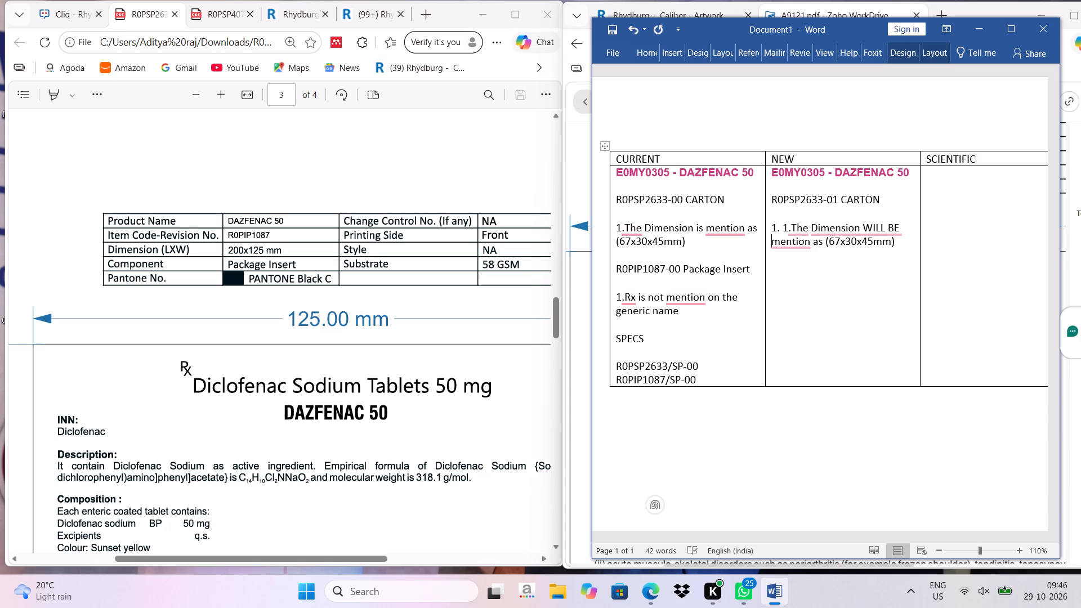
Delete the duplicate "1." at the start of the NEW cell's dimension sentence.
click(783, 229)
key(BackSpace)
key(BackSpace)
key(BackSpace)
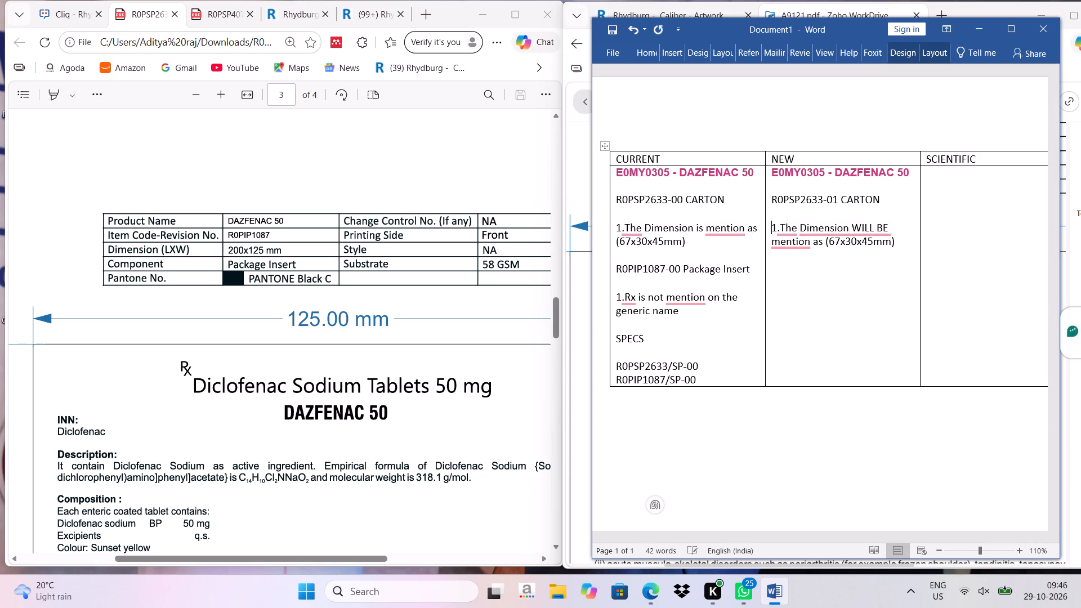
Replace the capitalised "WILL BE" with lowercase "will be" in the NEW cell's dimension sentence.
key(Right)
key(Right)
key(Right)
key(Right)
key(Right)
key(Right)
key(Right)
key(Right)
key(Right)
key(Right)
key(Right)
key(Right)
key(Right)
key(Right)
key(Right)
key(Right)
key(Right)
key(Right)
key(Right)
key(Right)
key(Right)
key(Right)
key(Right)
key(Right)
key(BackSpace)
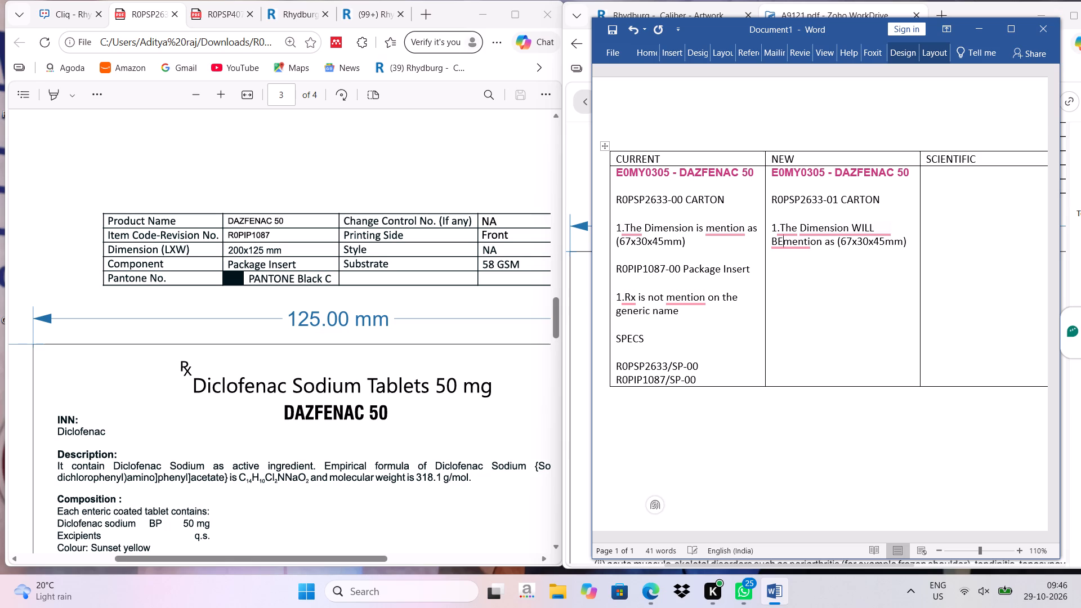
key(BackSpace)
key(BackSpace)
key(BackSpace)
key(BackSpace)
key(BackSpace)
key(BackSpace)
key(BackSpace)
key(BackSpace)
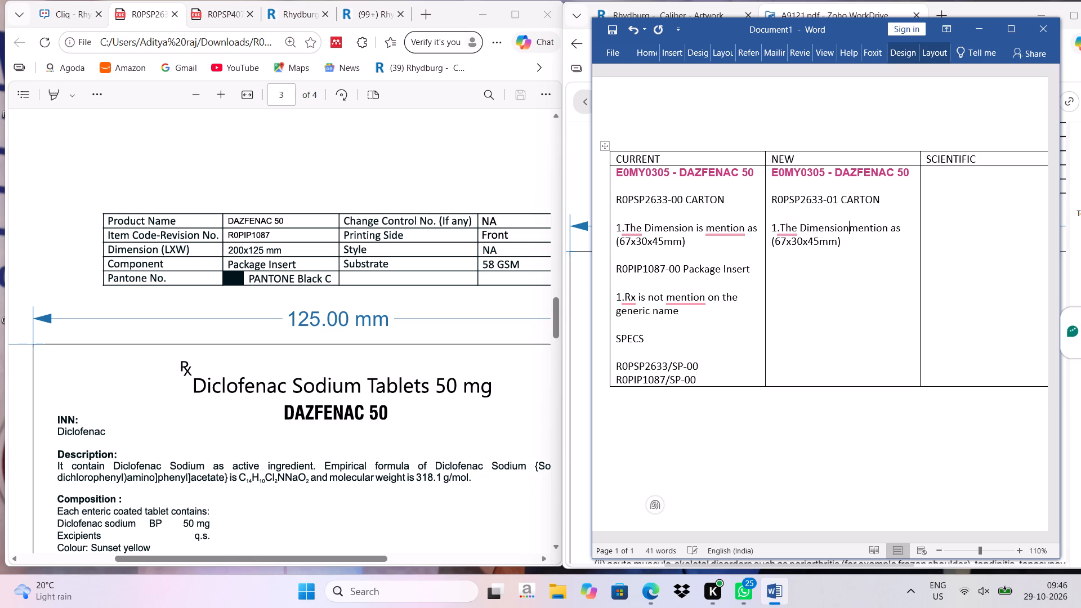
key(space)
text(will be)
key(space)
Correct "mention" to "mentioned" in the NEW cell's carton dimension sentence.
key(Right)
key(Right)
key(Right)
key(Right)
key(Right)
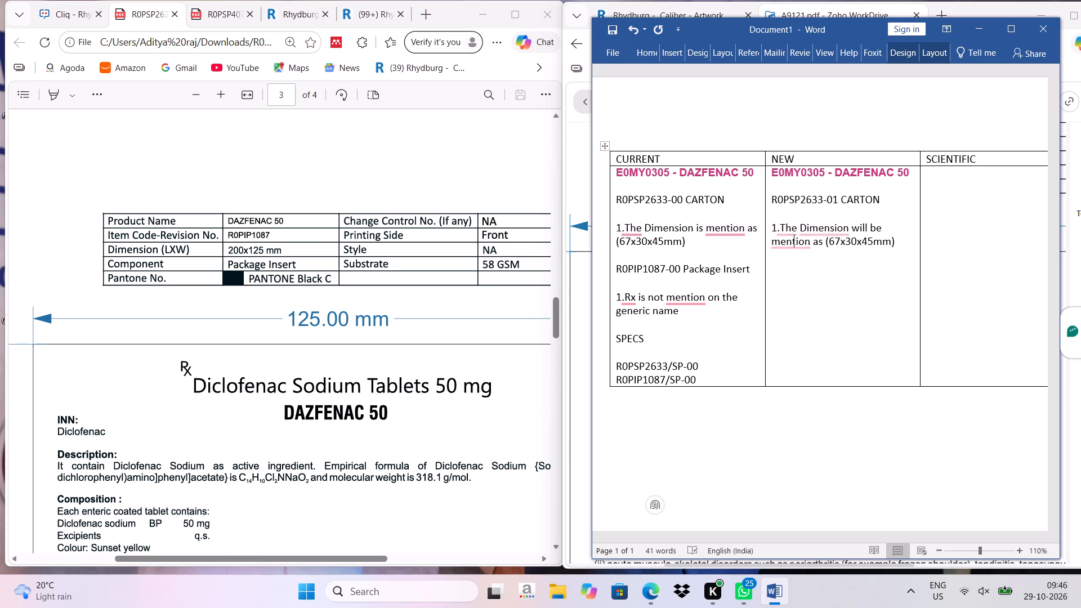
key(Right)
key(Right)
text(ed)
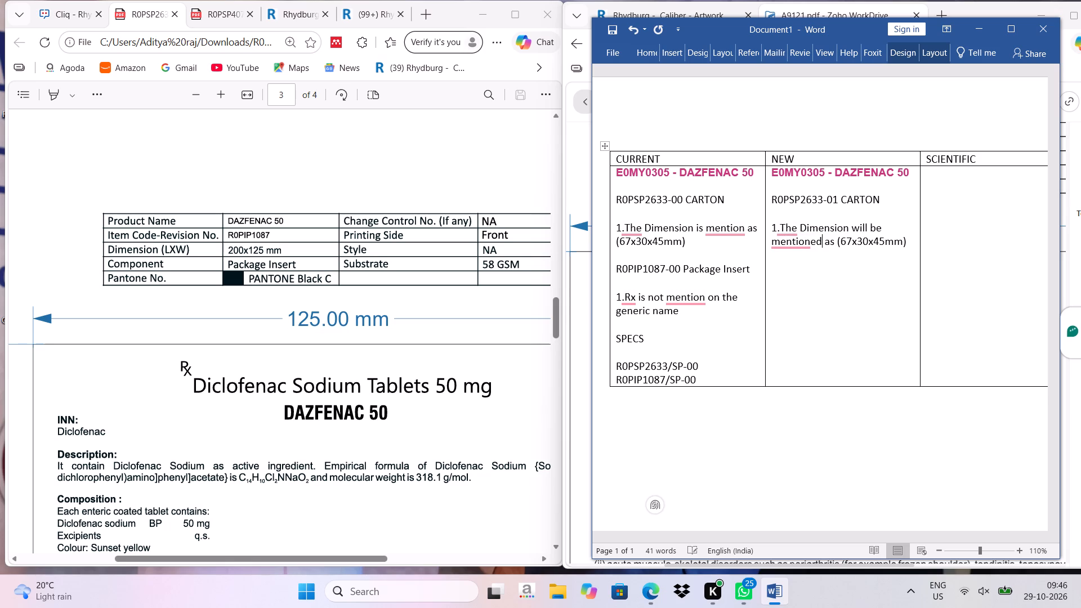
key(0)
key(BackSpace)
Copy the "R0PIP1087-00 Package Insert" heading from the CURRENT cell into the NEW cell, one blank line below the carton dimension.
key(Right)
key(Right)
key(Right)
key(Right)
key(Right)
key(Right)
key(Right)
key(Right)
key(Right)
key(Right)
key(Right)
key(Right)
key(Right)
key(Right)
key(Right)
key(Right)
key(Right)
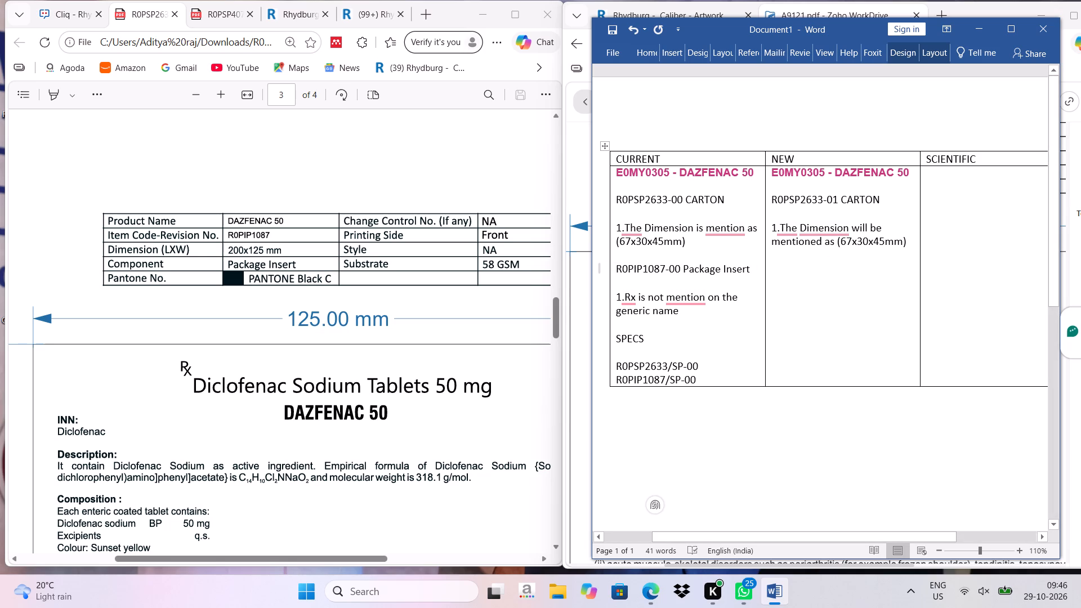
drag(618, 267, 722, 267)
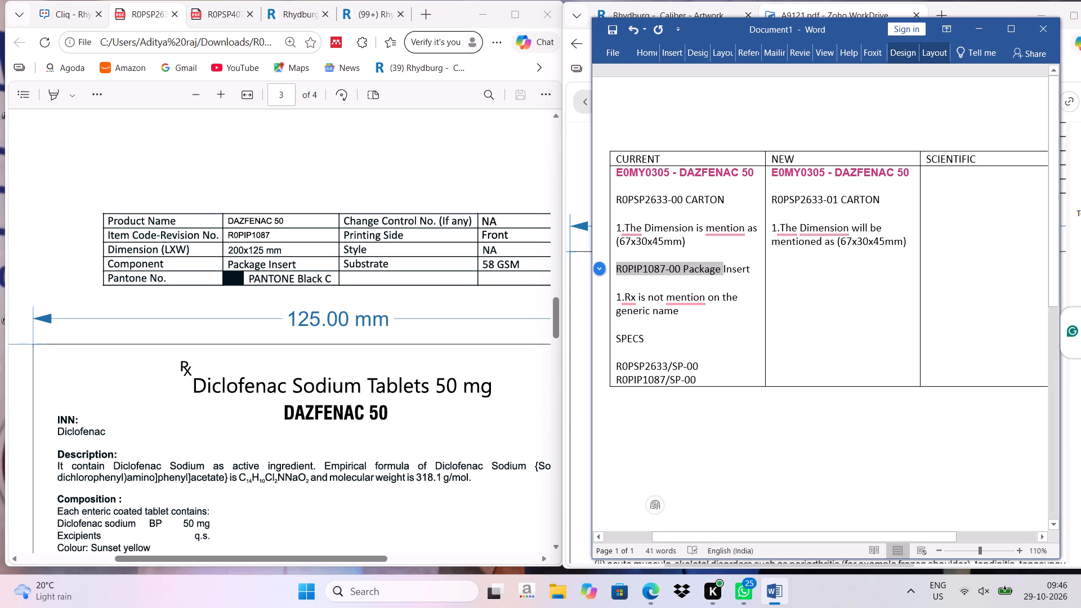
drag(722, 267, 740, 272)
key(ctrl+c)
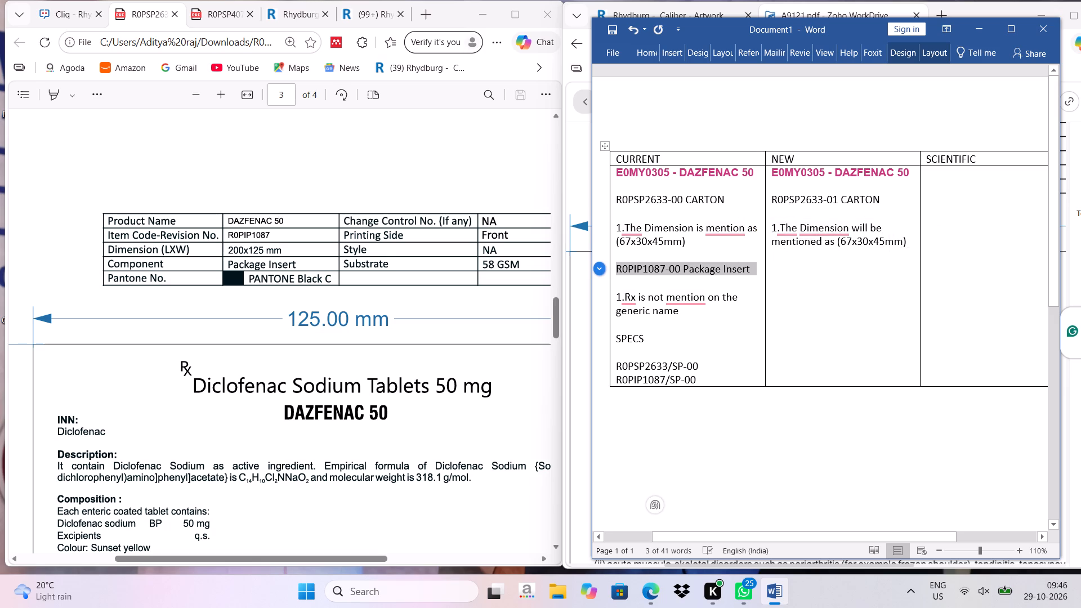
click(818, 260)
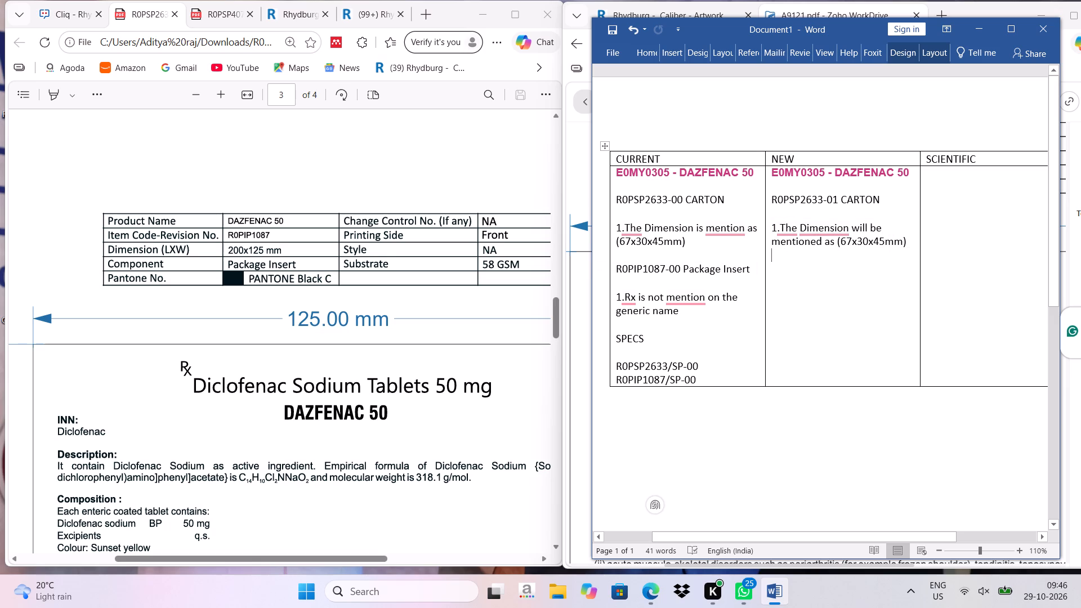
key(Return)
key(ctrl+v)
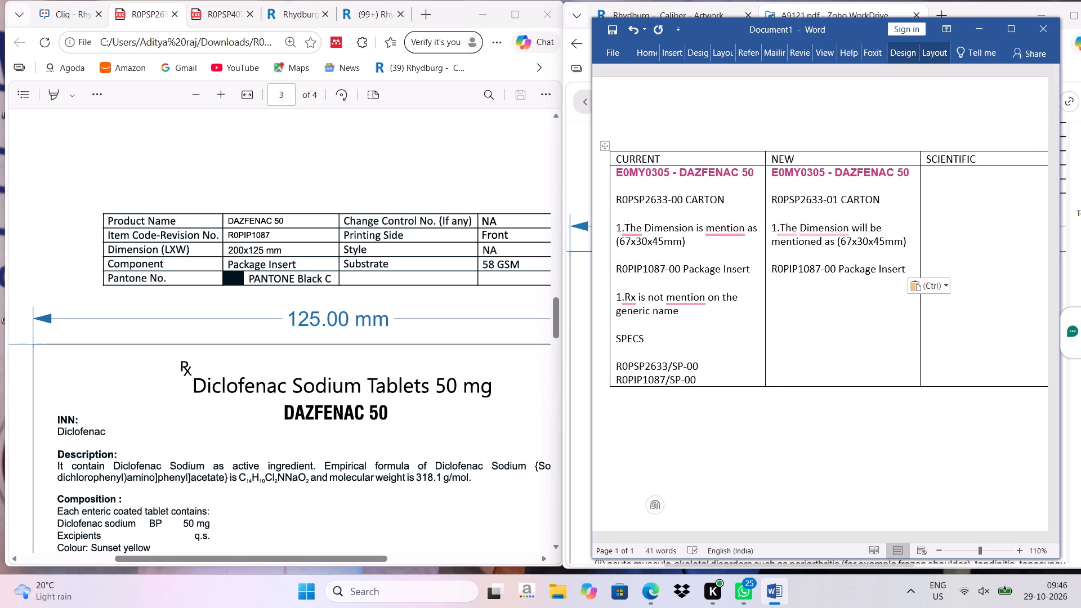
Change the revision in the NEW cell's Package Insert heading so it reads R0PIP1087-01.
key(Up)
key(Right)
key(Right)
key(Right)
key(Right)
key(Right)
key(Right)
key(Right)
key(Right)
key(Right)
key(Right)
key(Right)
key(Right)
key(Right)
key(Right)
key(Left)
key(Left)
key(BackSpace)
key(1)
Add the line "1.Rx will be mentioned on the generic name" below the R0PIP1087-01 Package Insert heading in the NEW cell.
key(Right)
key(Right)
key(Right)
key(Right)
key(Right)
key(Right)
key(Right)
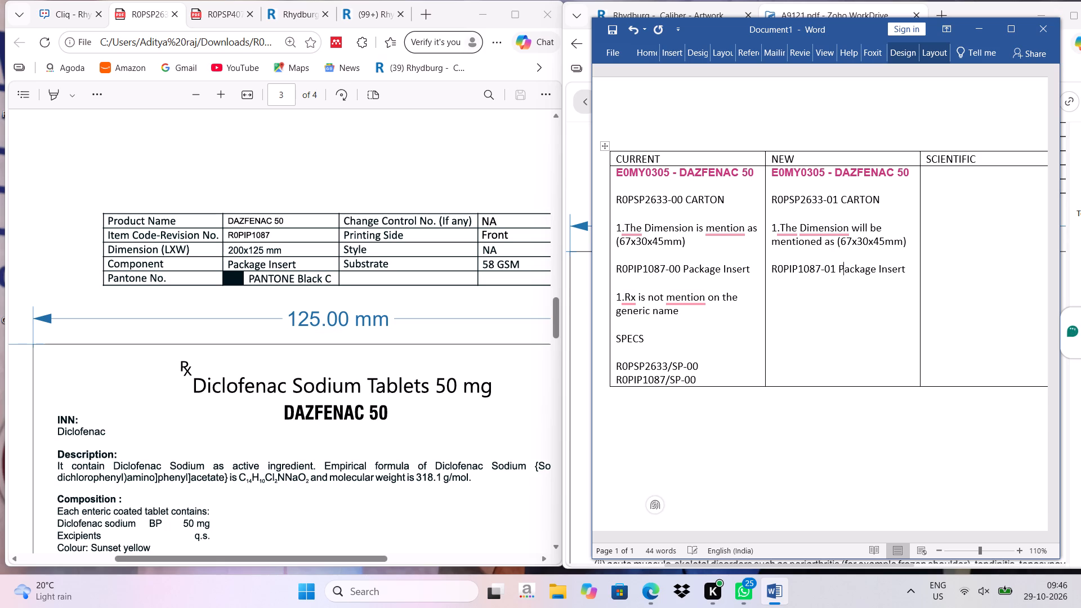
key(Right)
key(Right)
key(Right)
key(Right)
key(Right)
key(Right)
key(Right)
key(Right)
key(Right)
key(Right)
key(Left)
key(Return)
text(Rx w)
text(ill b)
key(Left)
key(Left)
key(Left)
key(Left)
key(Left)
key(Left)
key(Left)
key(Left)
key(Left)
text(1.)
key(Right)
key(Right)
key(Right)
key(Right)
key(Right)
key(Right)
key(Right)
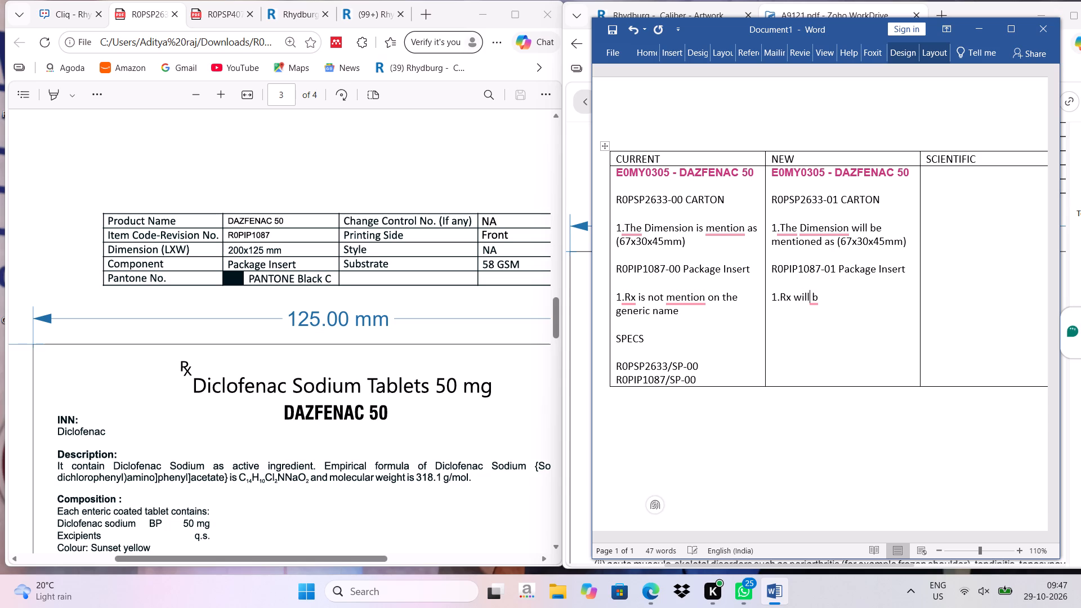
key(Right)
key(Right)
text(e men)
text(tioned on the generic name)
key(space)
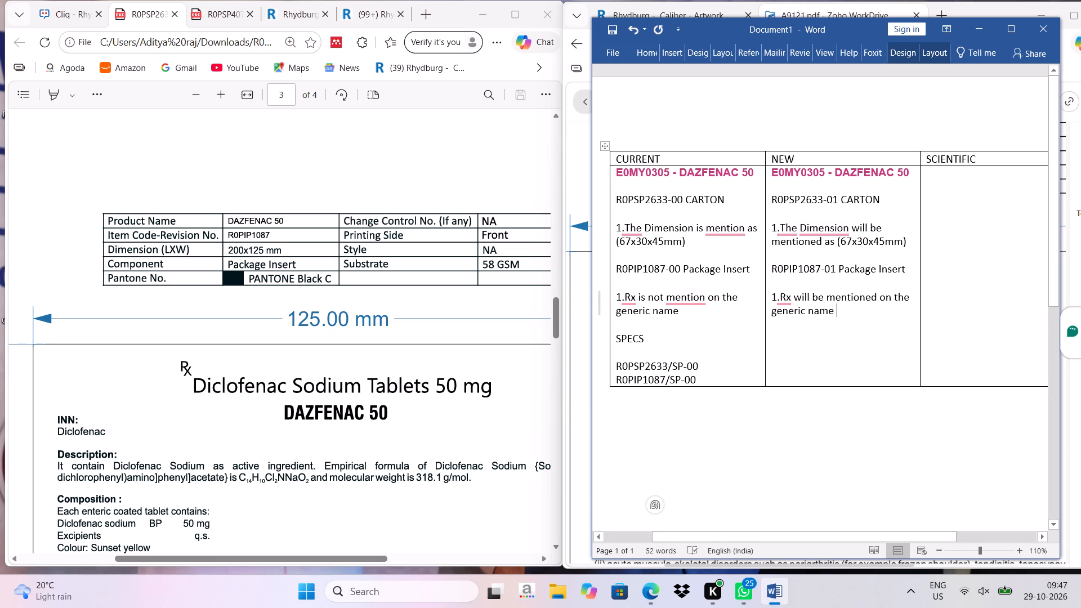
Copy the SPECS heading and its two spec codes from the CURRENT cell into the NEW cell, one blank line below the Rx sentence.
key(Return)
key(Return)
drag(616, 338, 689, 387)
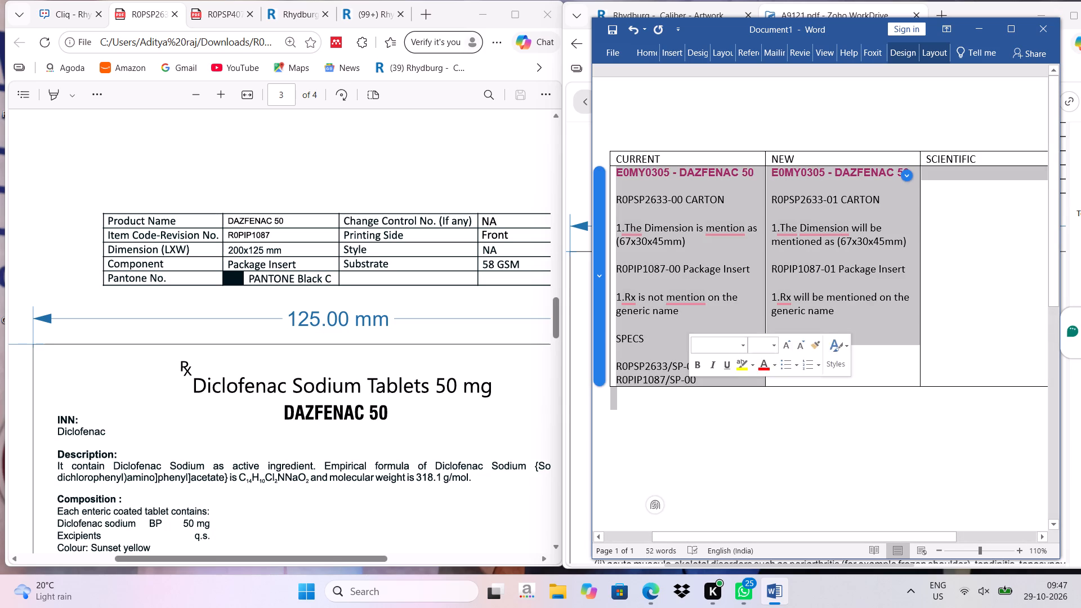
click(659, 370)
drag(619, 345, 626, 350)
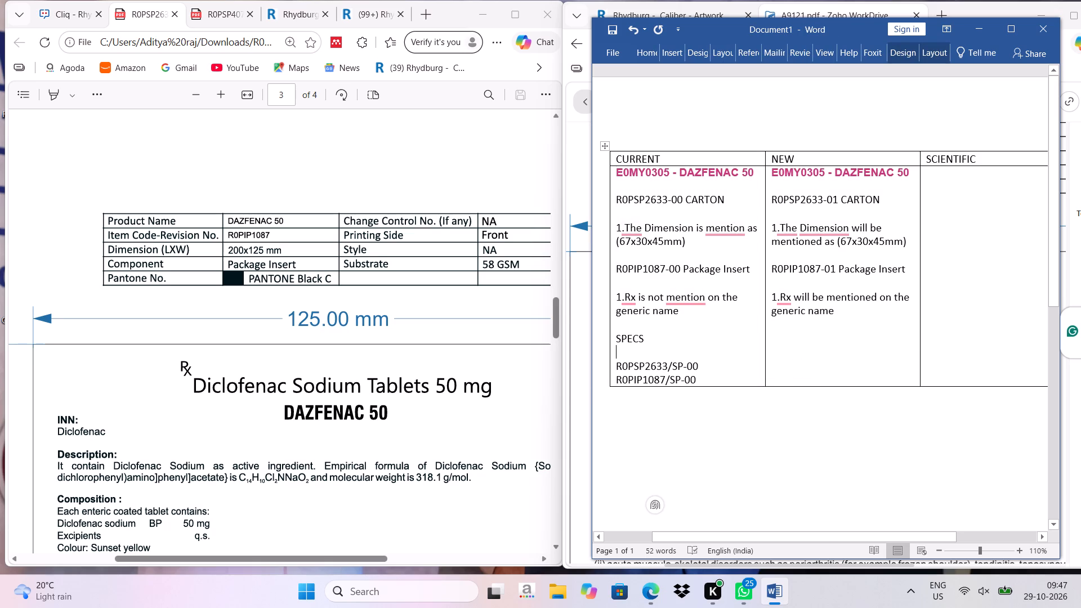
drag(618, 337, 693, 378)
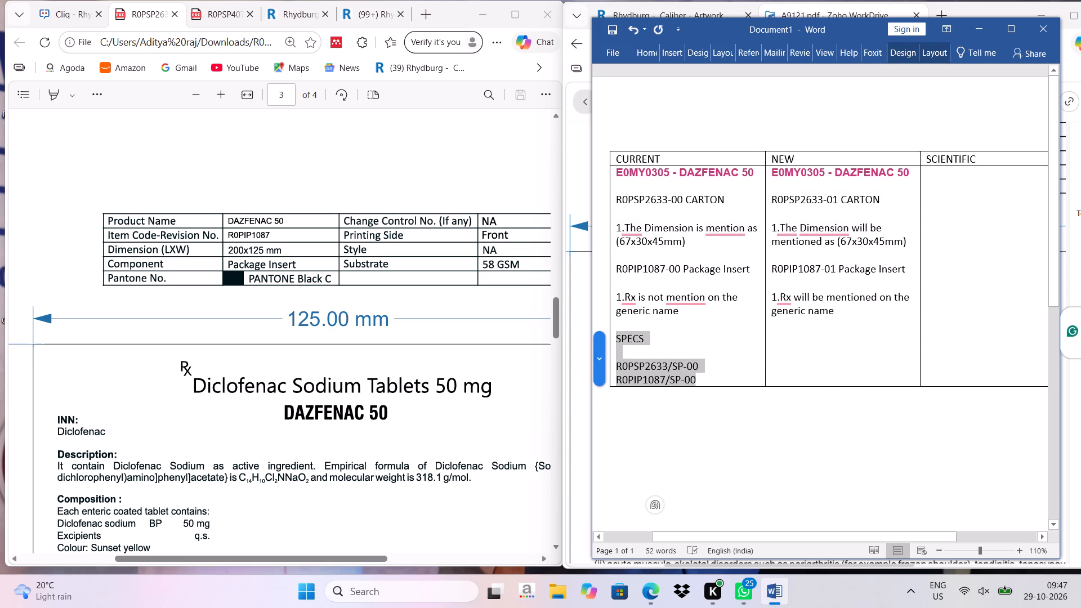
drag(693, 378, 697, 380)
right_click(674, 373)
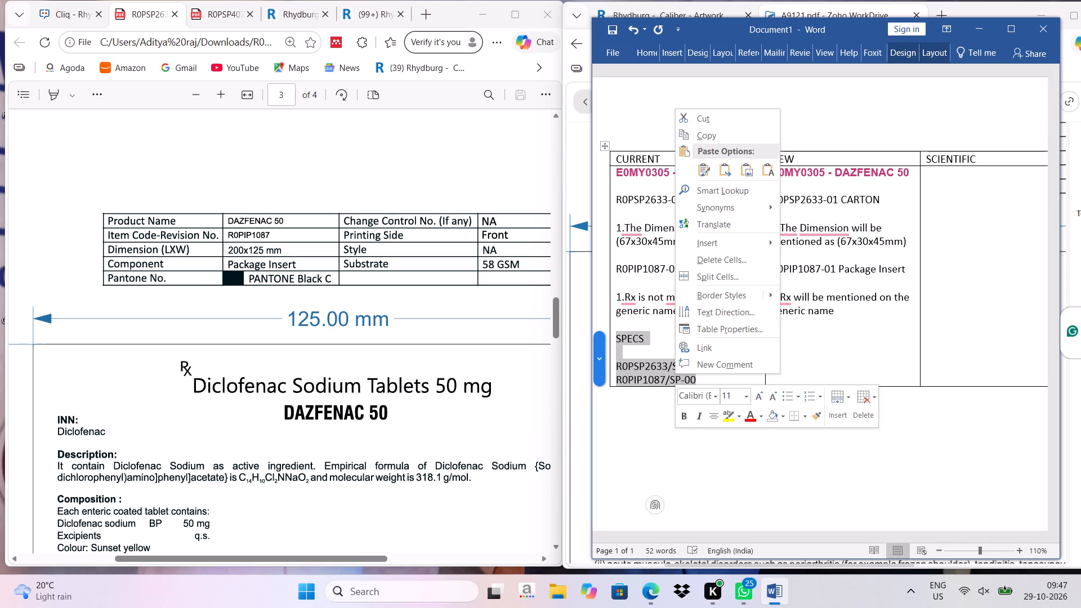
click(694, 135)
click(824, 336)
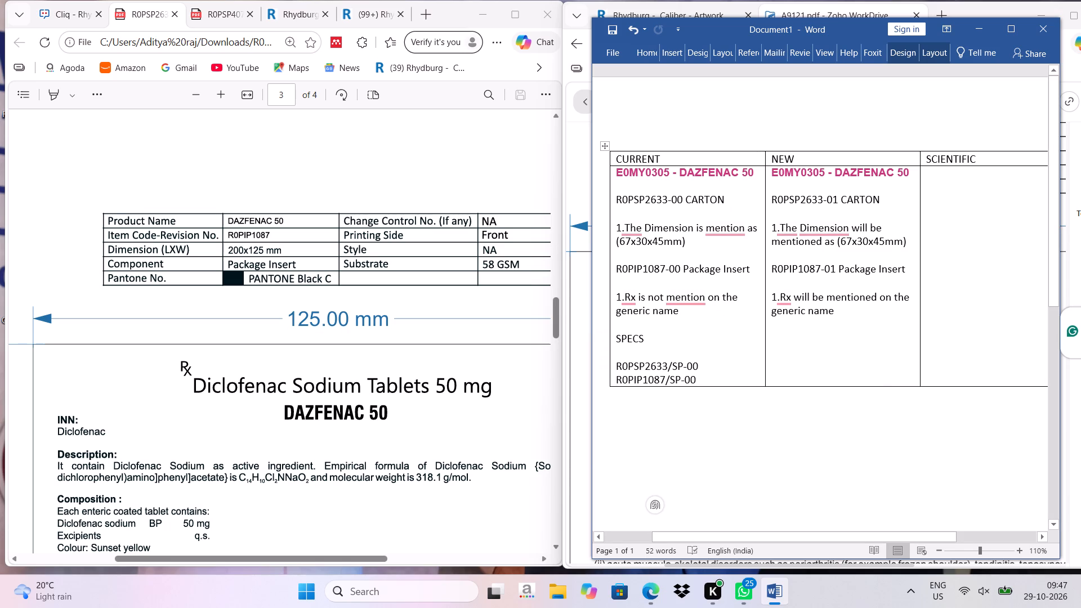
key(Return)
key(BackSpace)
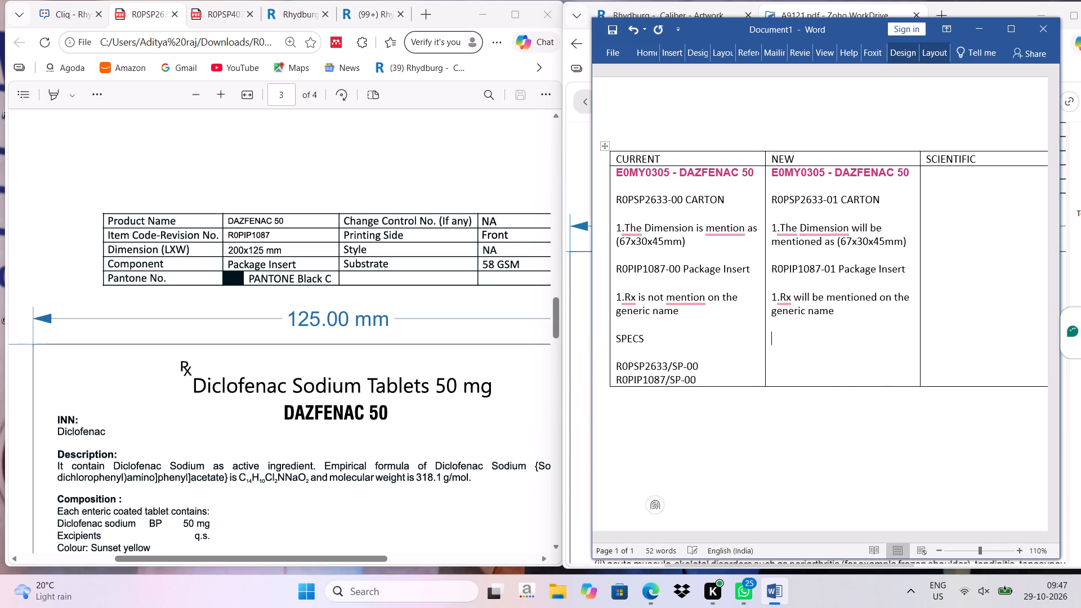
key(ctrl+v)
Change the NEW cell's spec revisions to R0PSP2633/SP-01 and R0PIP1087/SP-01.
key(BackSpace)
key(1)
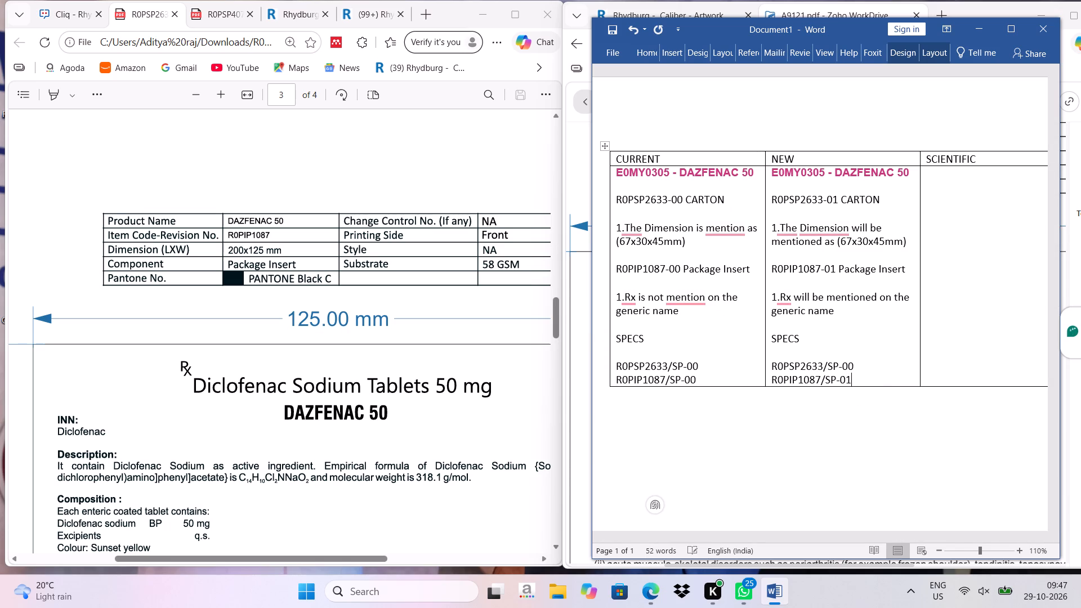
key(Up)
key(BackSpace)
key(1)
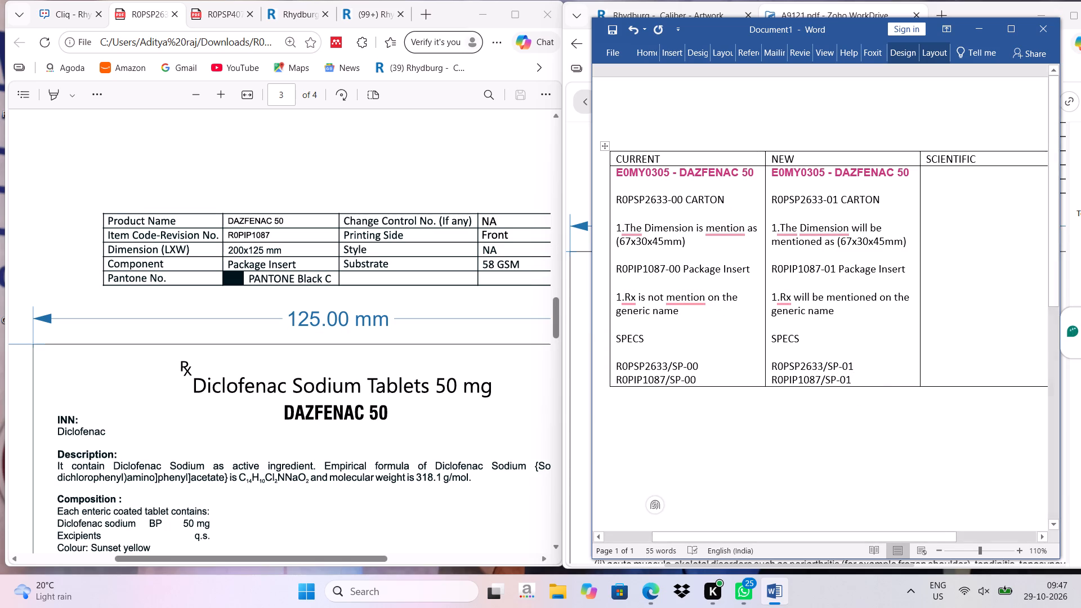
Begin the SCIENTIFIC cell's text with "The justification is done as per the customer requirements".
click(952, 210)
text(The justificato)
key(BackSpace)
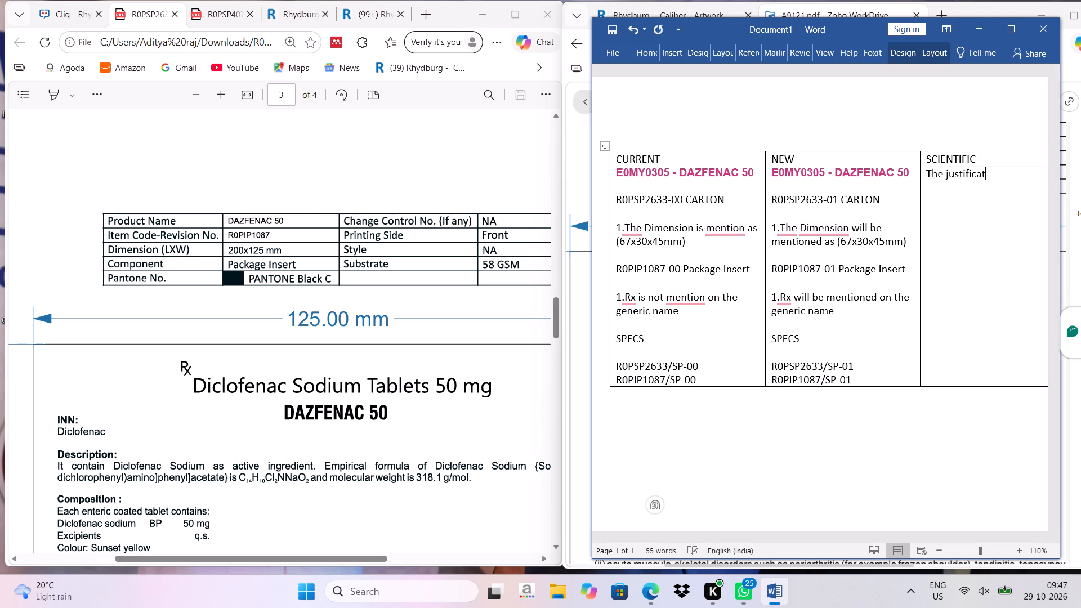
text(ion is done as)
key(space)
text(pe)
text(r the customer requirements)
key(space)
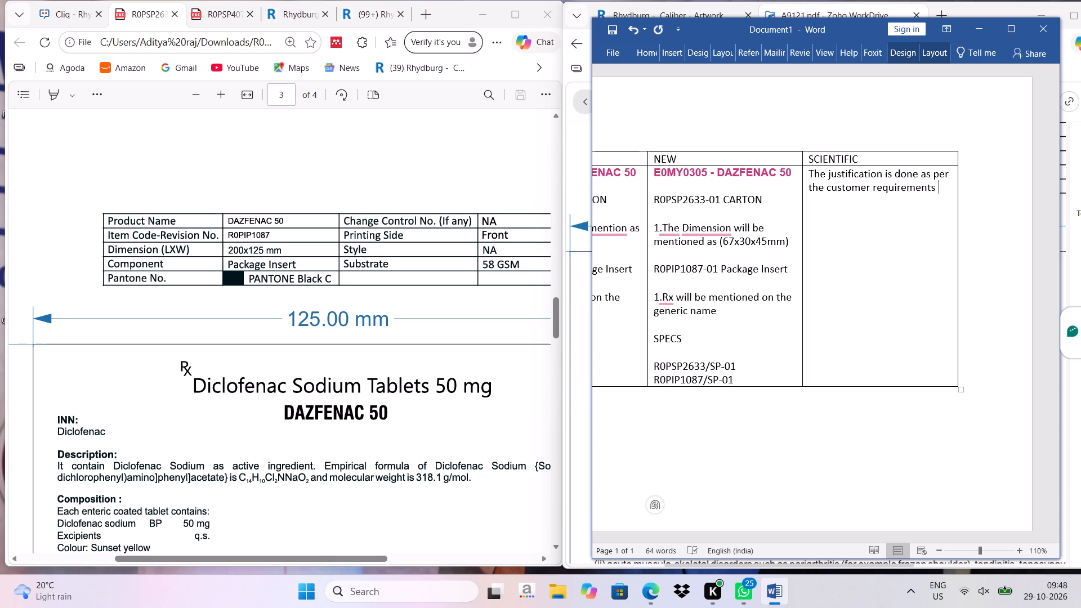
Continue the SCIENTIFIC sentence with "in which the Dimension & the Rx on the generic name is being revised".
text(in which the)
key(space)
text(Dimension)
key(space)
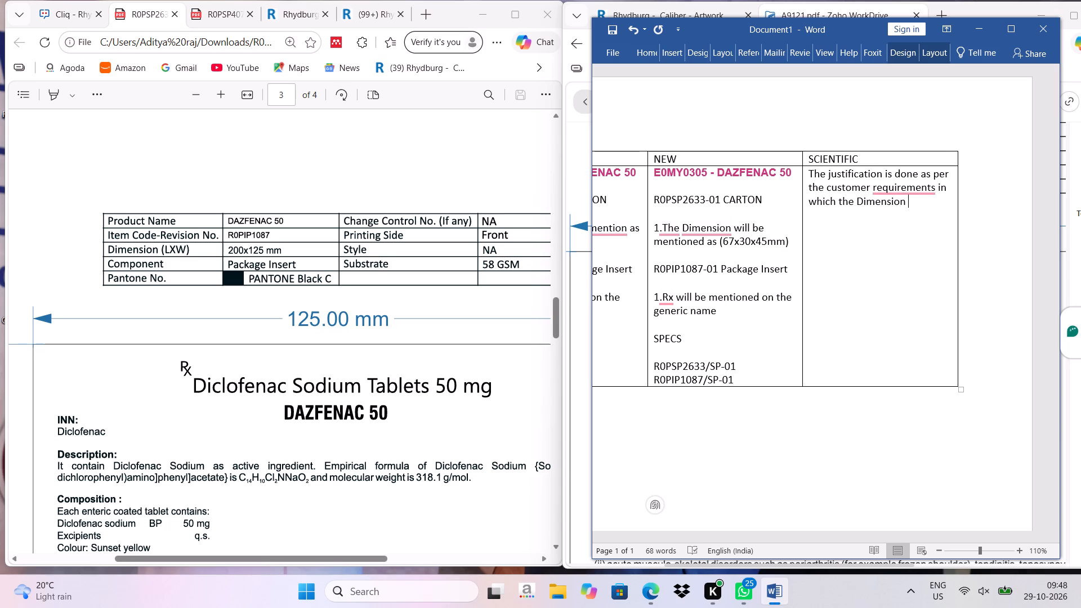
text(&)
key(space)
text(the)
key(space)
text(Rx on the generic name is being revised)
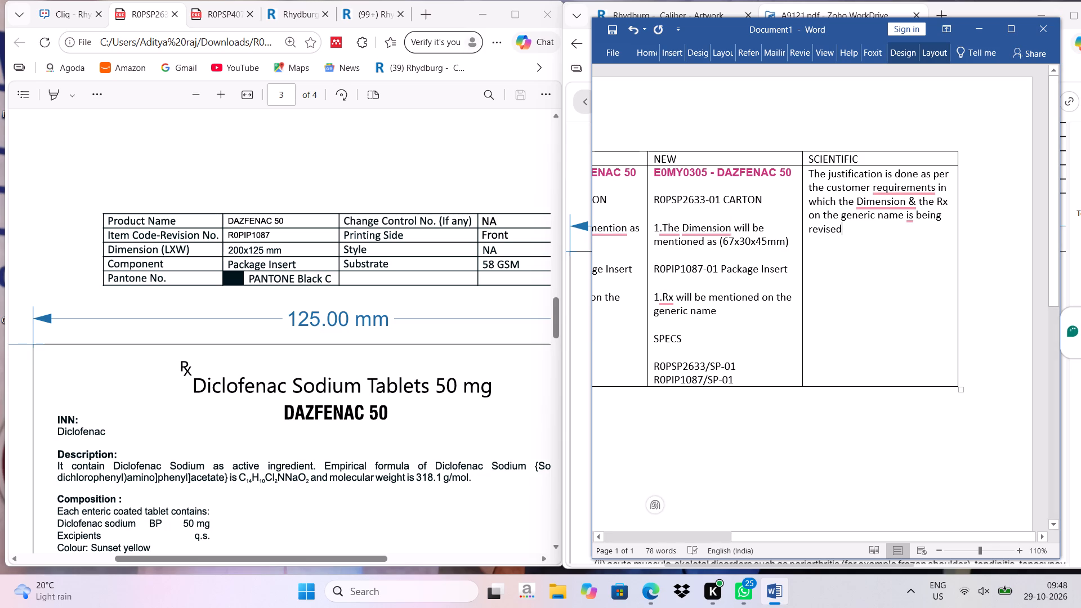
Copy the entire contents of the CURRENT cell below its column heading.
scroll(944, 262, right, 2)
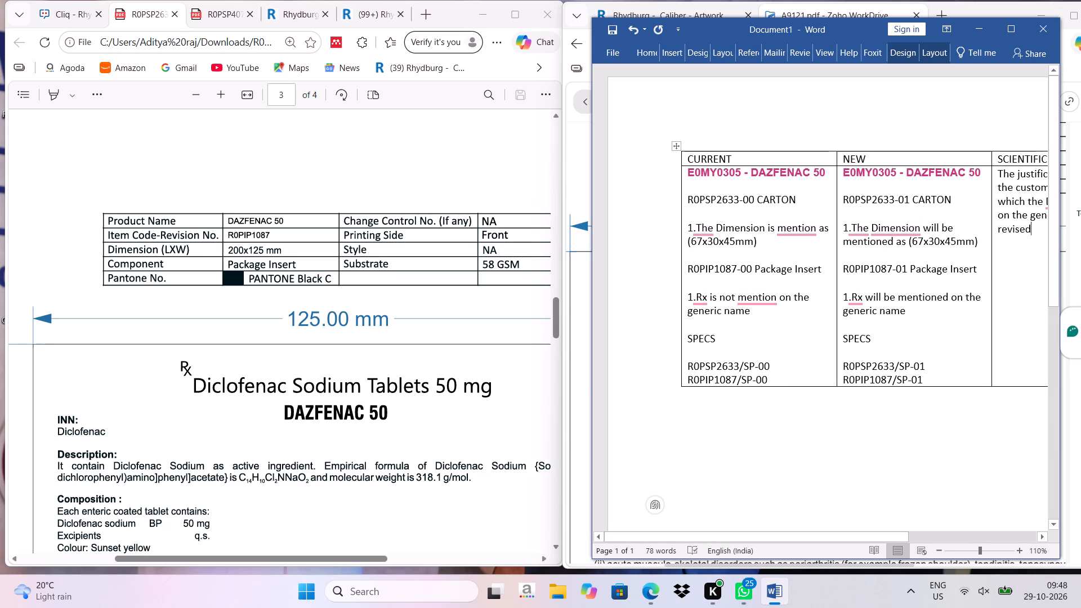
click(684, 172)
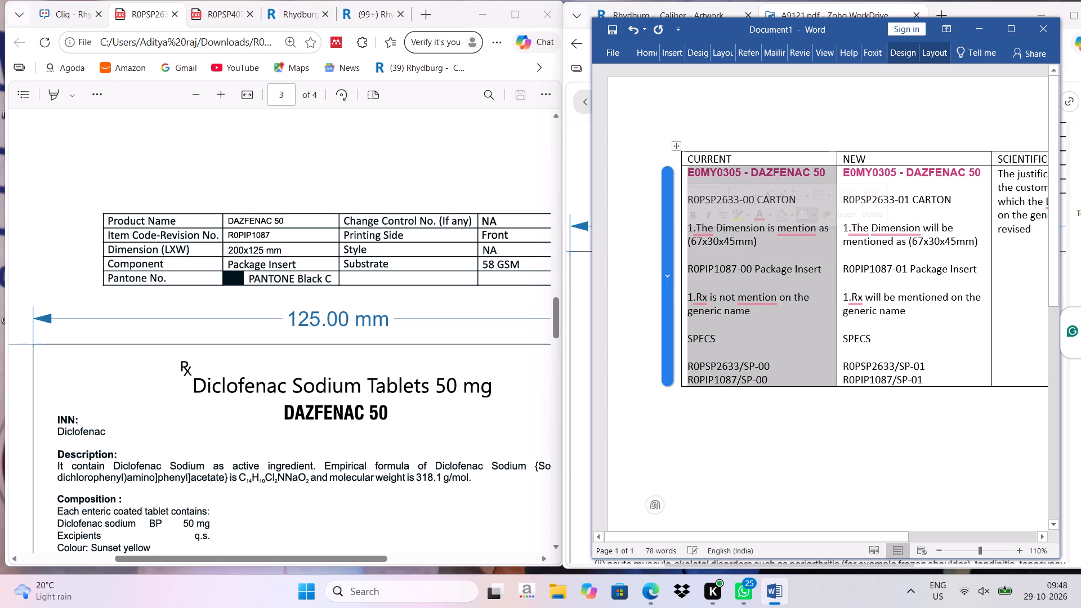
right_click(731, 311)
click(759, 333)
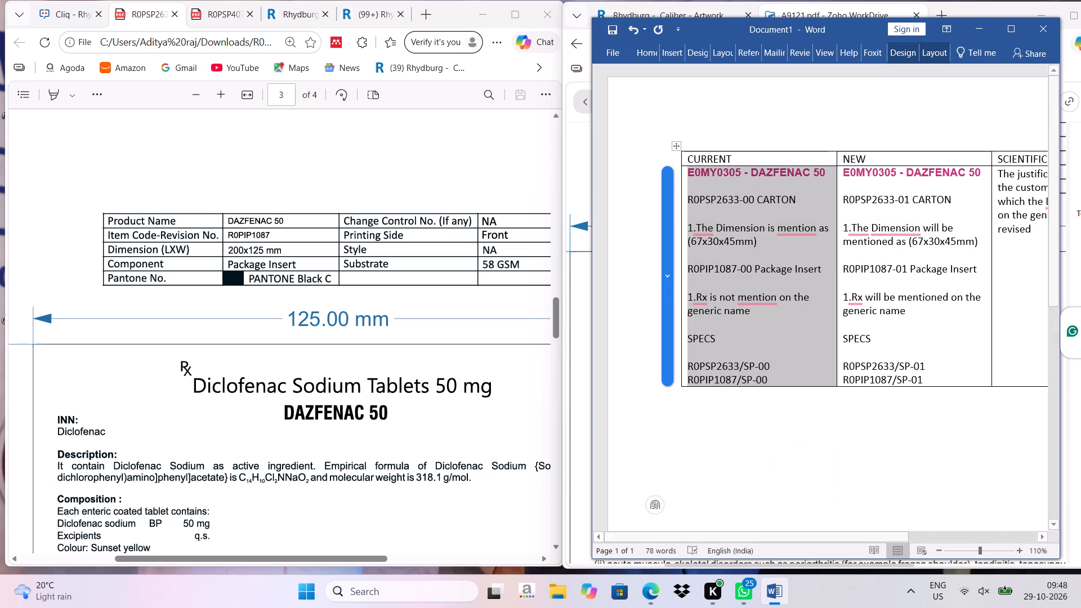
Switch to Edge and bring up the Caliber Change Control page.
click(512, 12)
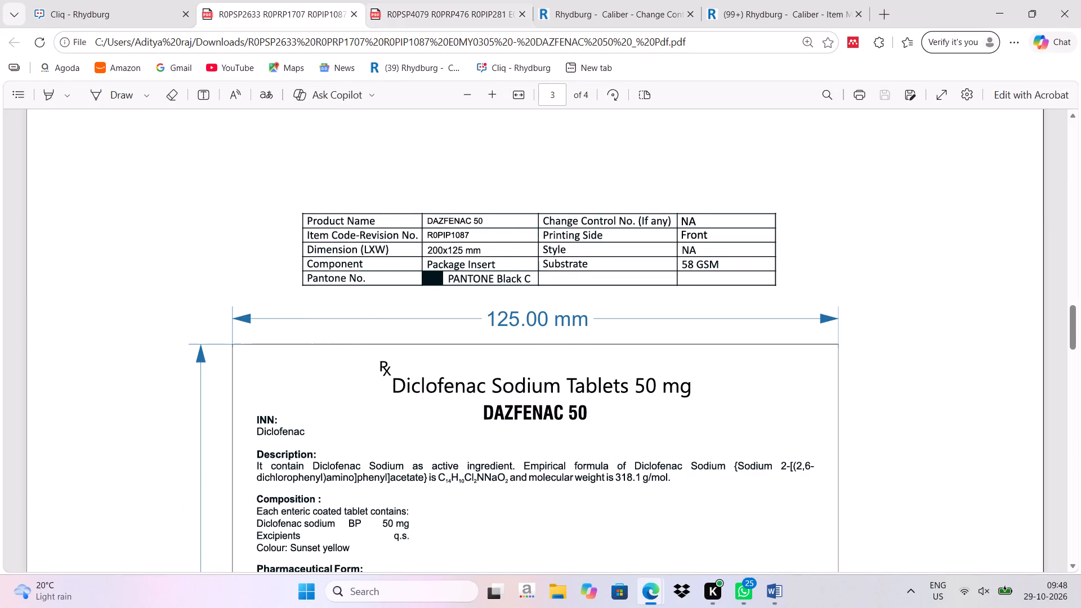
click(561, 13)
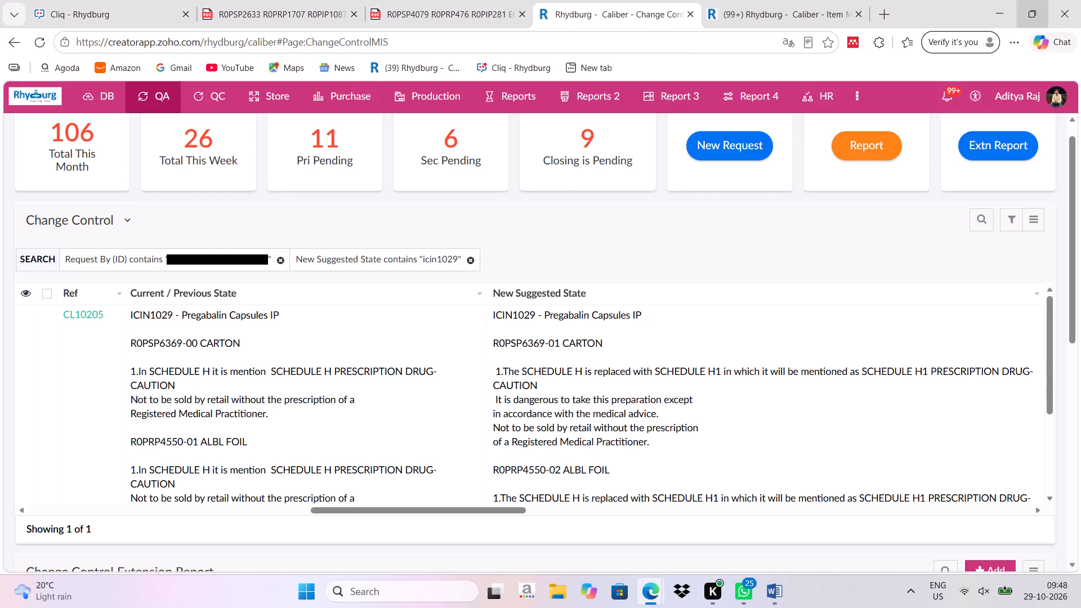
click(1029, 0)
Check the comments in artwork A9121's Review History on the Caliber Artwork page, and close the record.
click(967, 32)
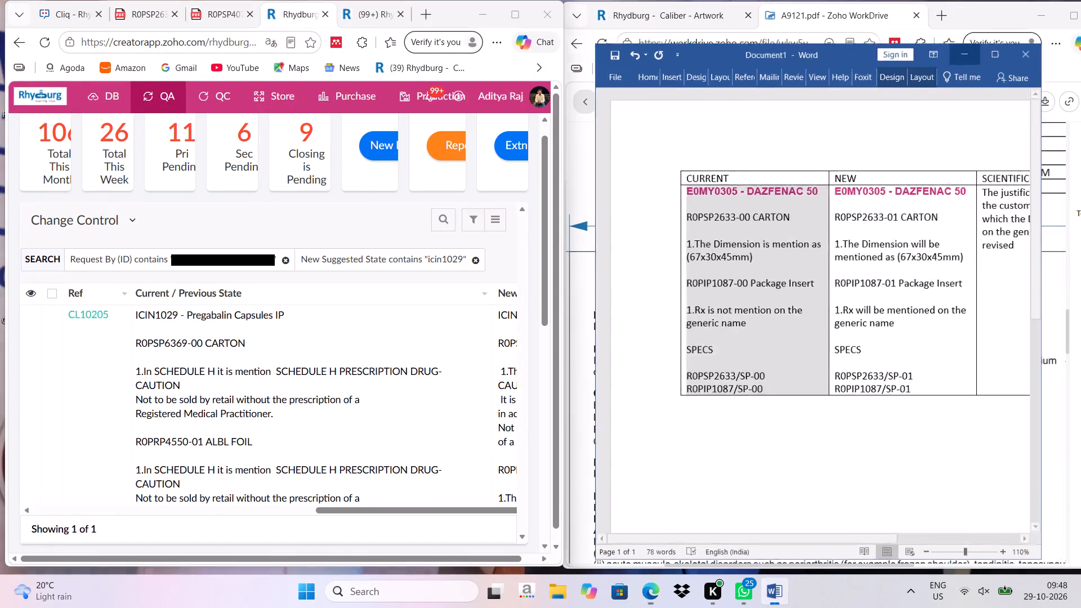
click(693, 10)
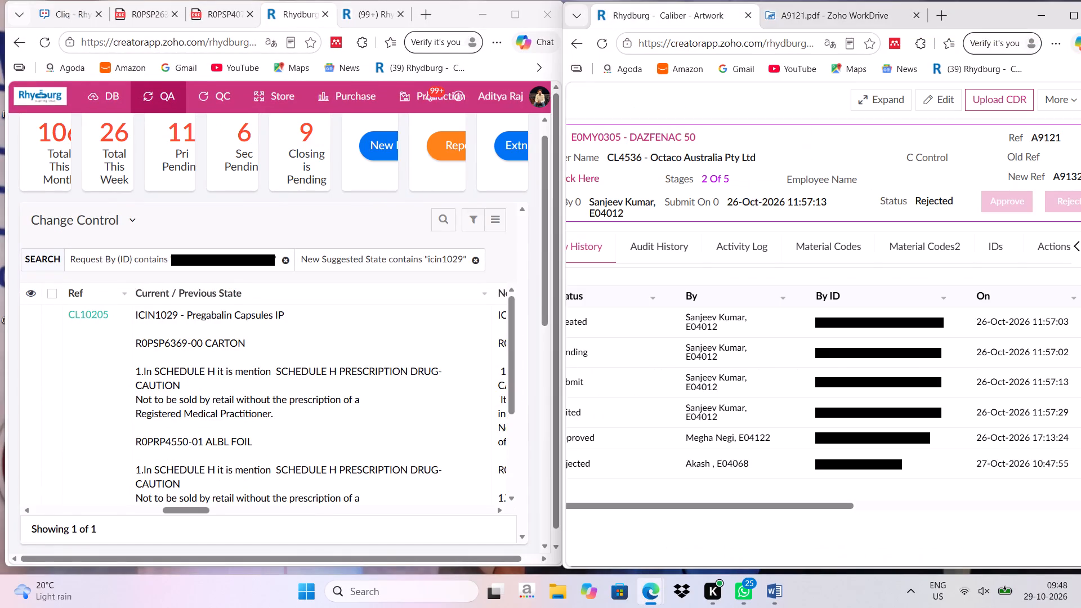
drag(626, 507, 729, 507)
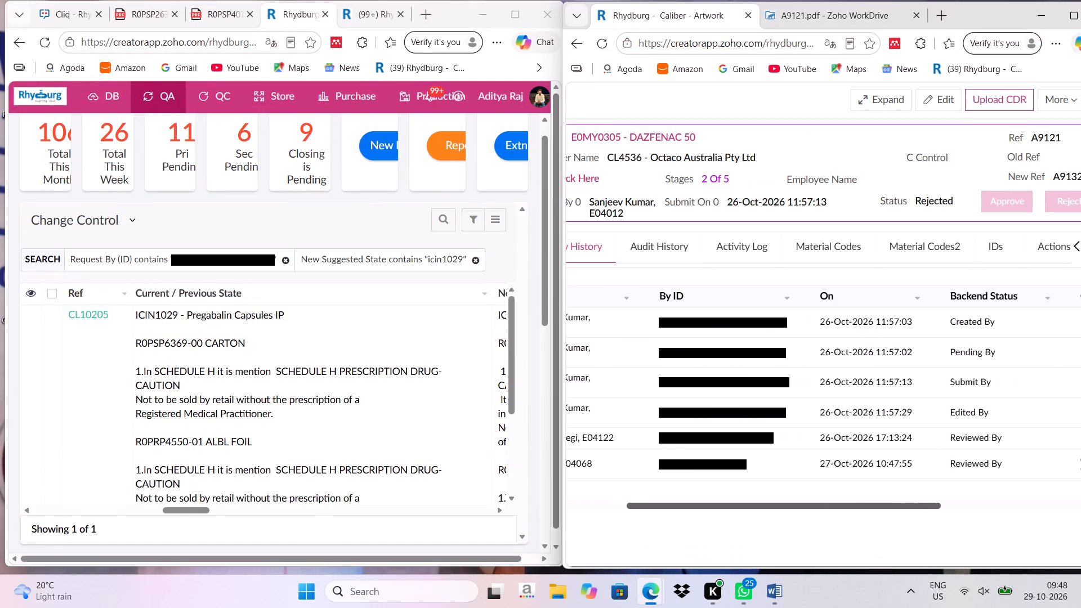
drag(729, 507, 788, 507)
click(1068, 14)
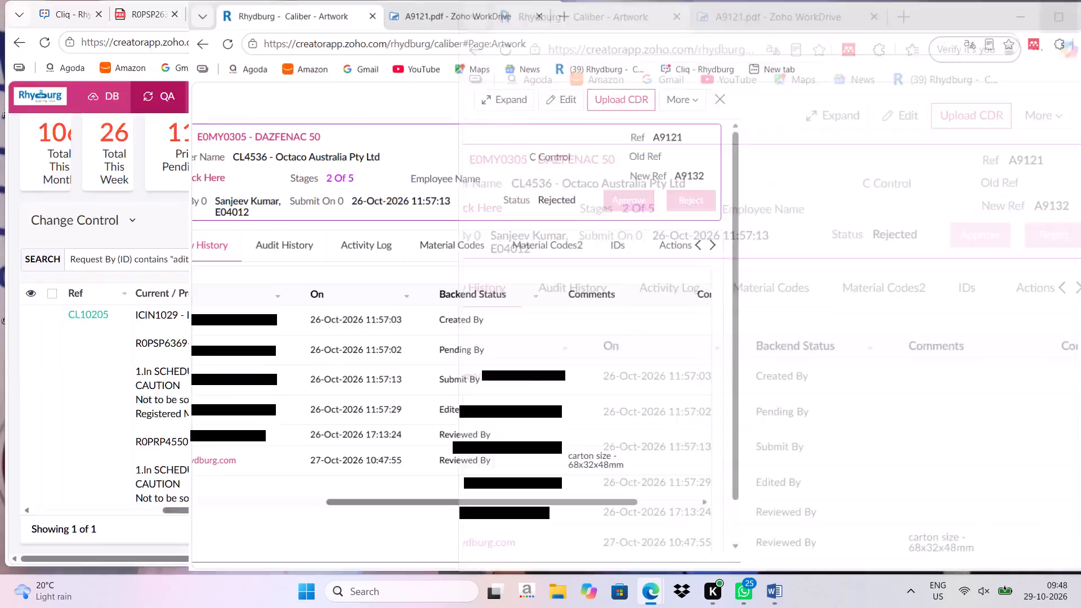
click(1062, 97)
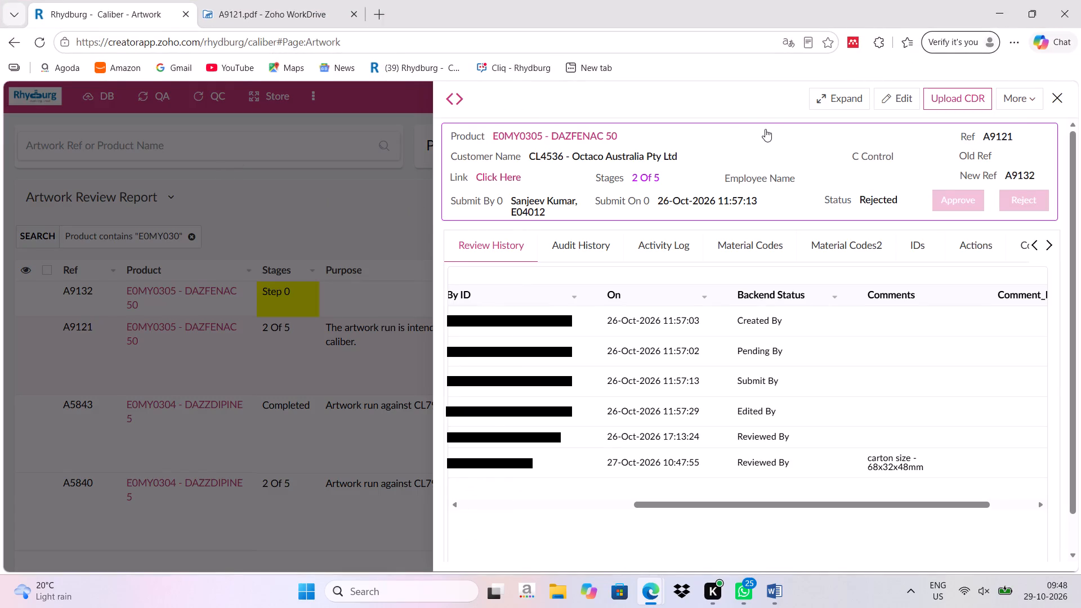
click(1038, 12)
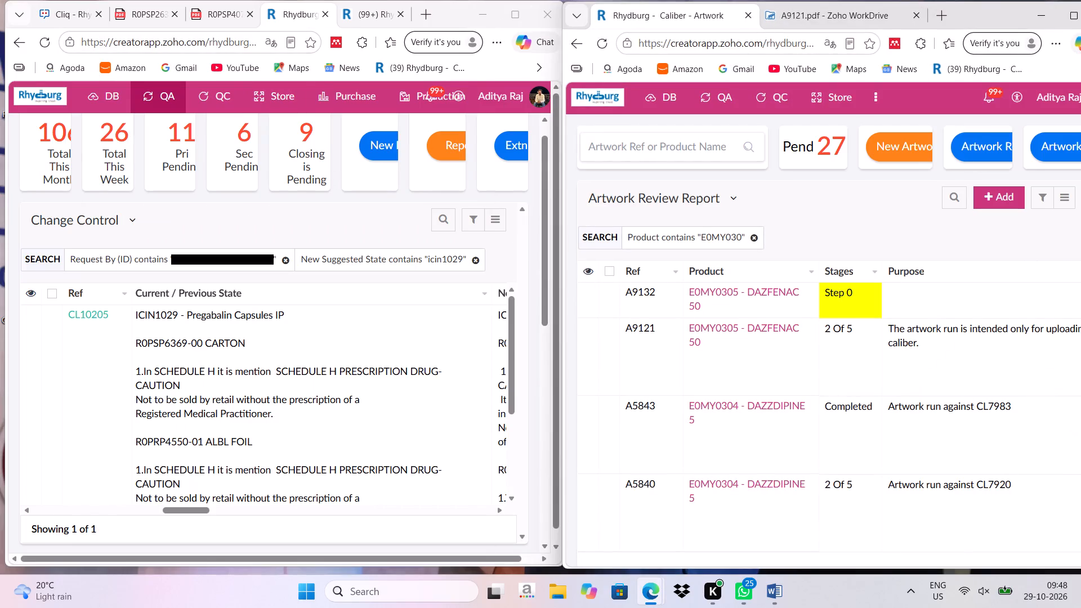
Open a new Change Control request form and set Change In to Document.
click(370, 141)
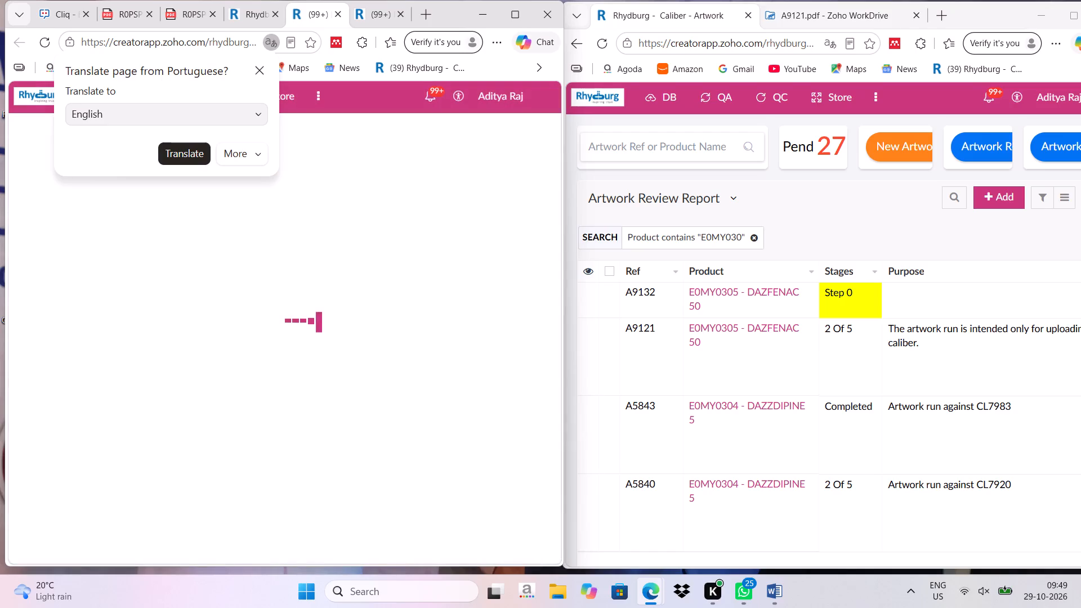
click(256, 71)
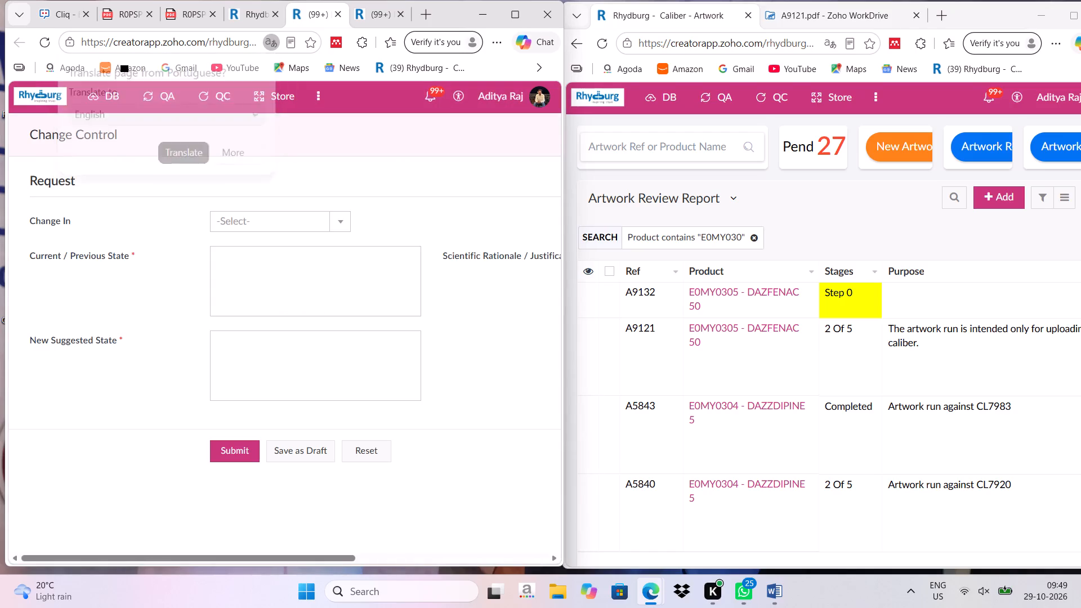
click(331, 222)
click(279, 267)
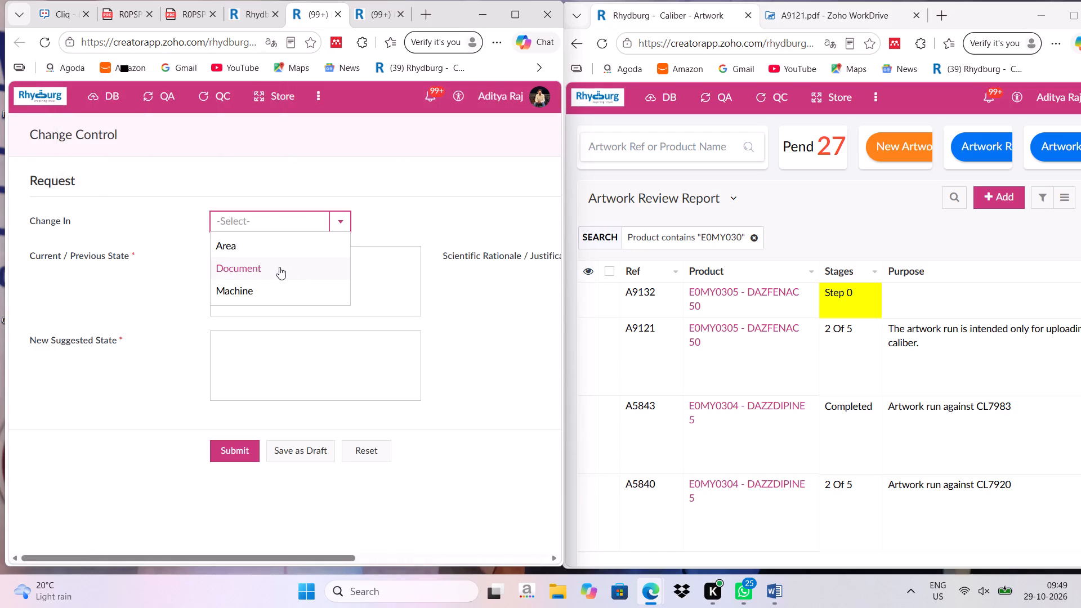
Paste the copied CURRENT text into Current / Previous State and remove its trailing blank line.
click(265, 270)
key(ctrl+v)
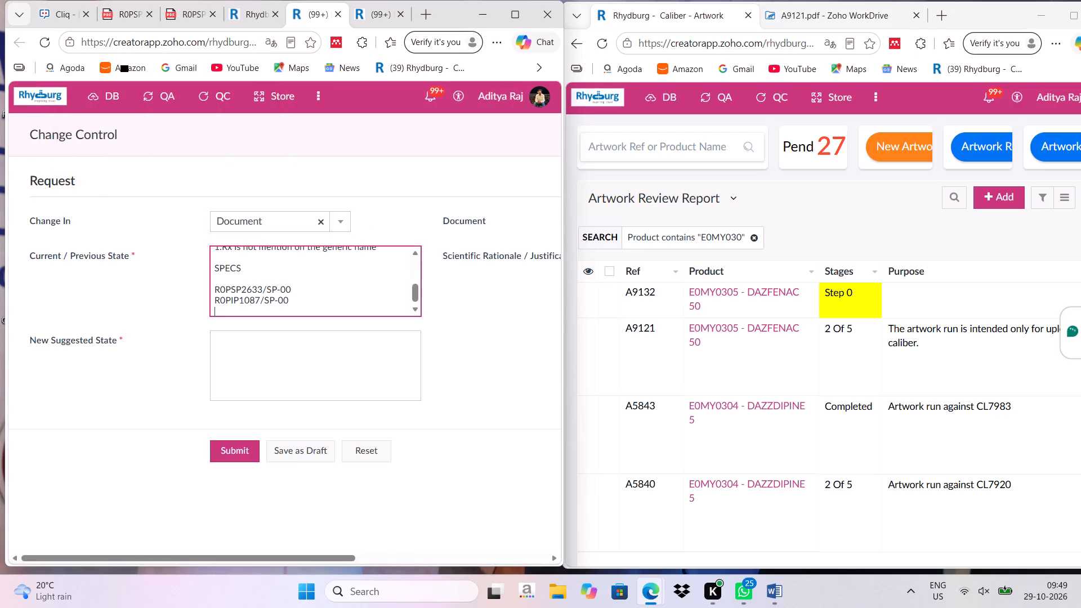
key(BackSpace)
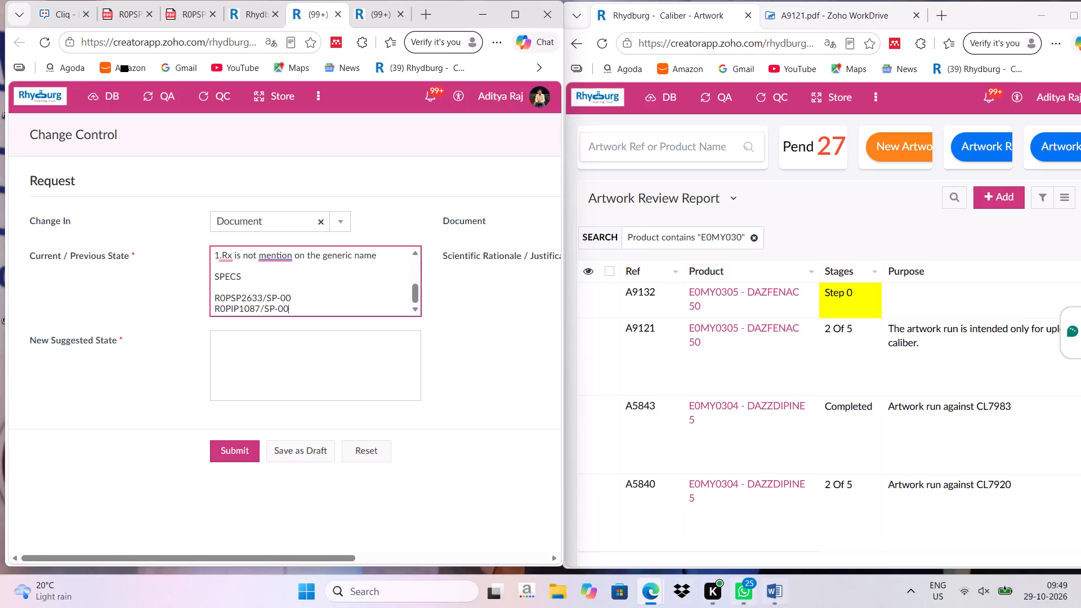
Copy the NEW cell's text from the Word table into the form's New Suggested State, removing its trailing blank line.
click(782, 557)
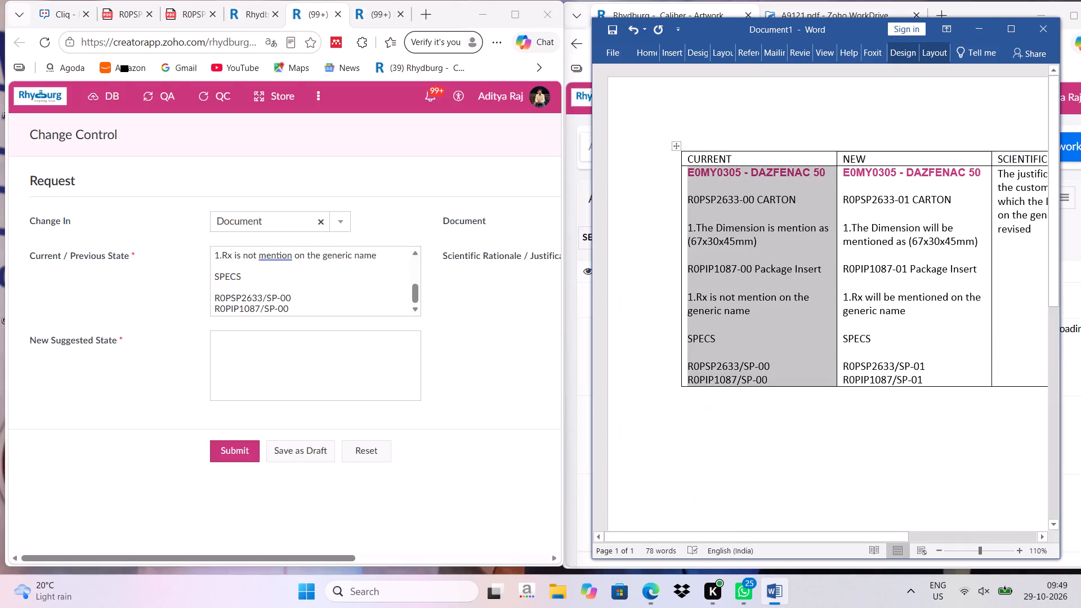
click(842, 175)
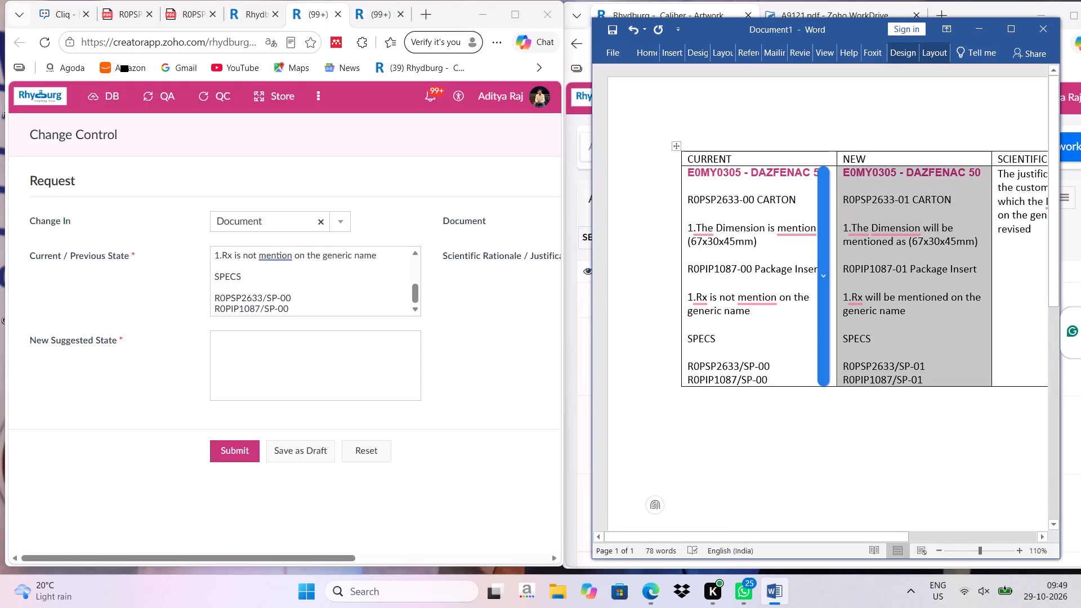
key(ctrl+c)
click(309, 348)
key(ctrl+v)
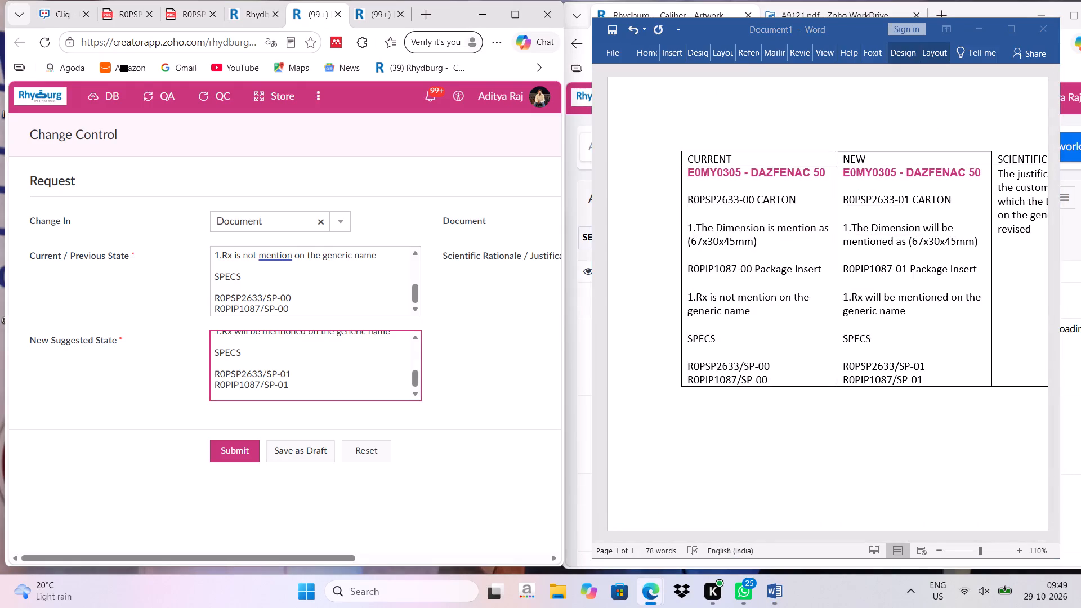
key(BackSpace)
Set the form's Document field to Artwork and copy the SCIENTIFIC cell's text from Word into Scientific Rationale / Justification.
scroll(309, 348, left, 3)
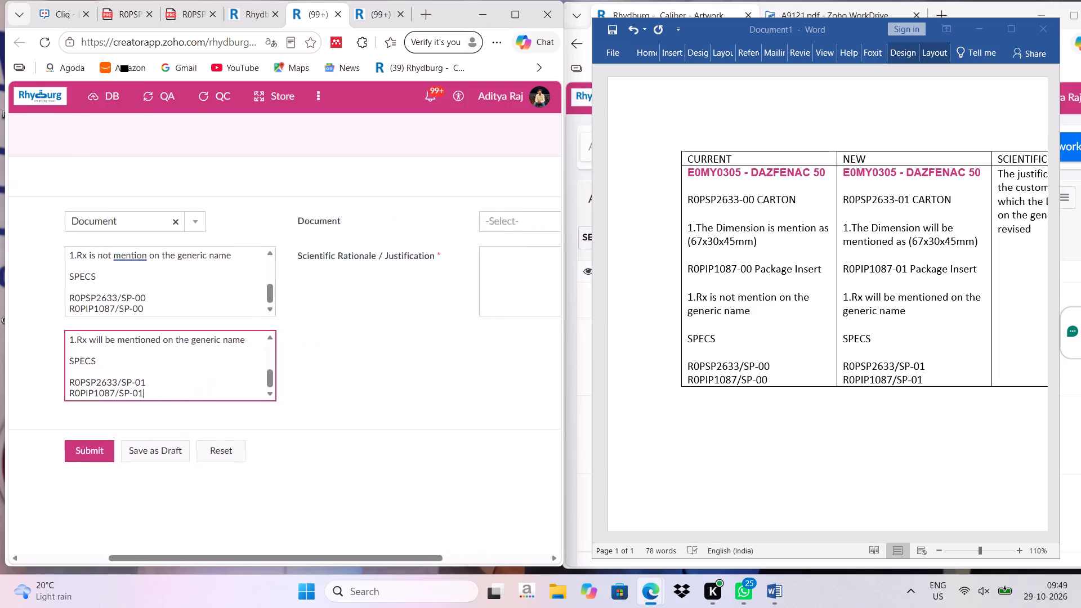
scroll(309, 348, left, 2)
click(991, 174)
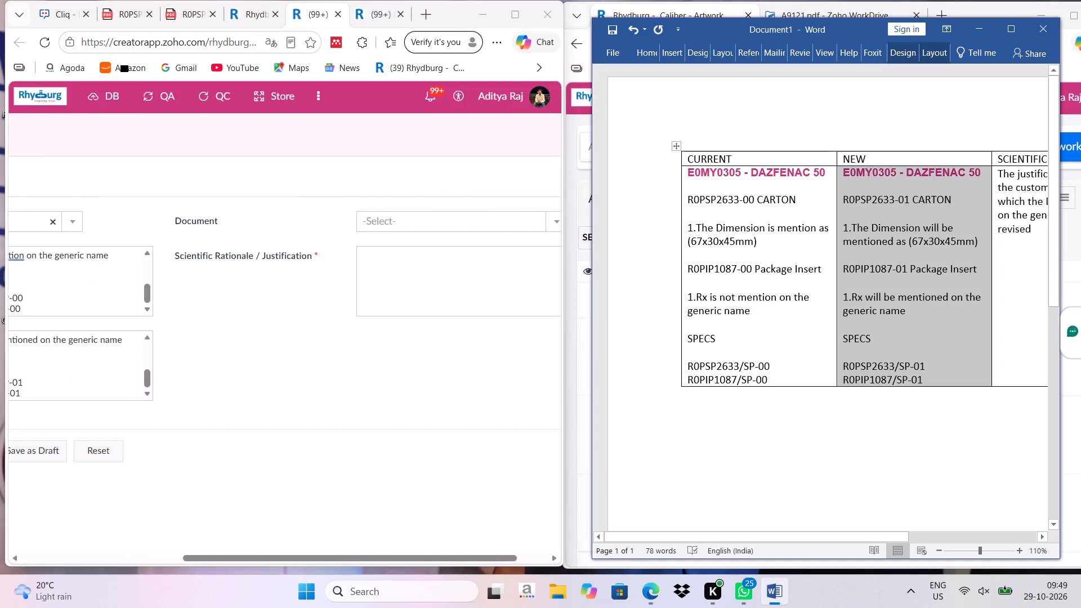
click(996, 175)
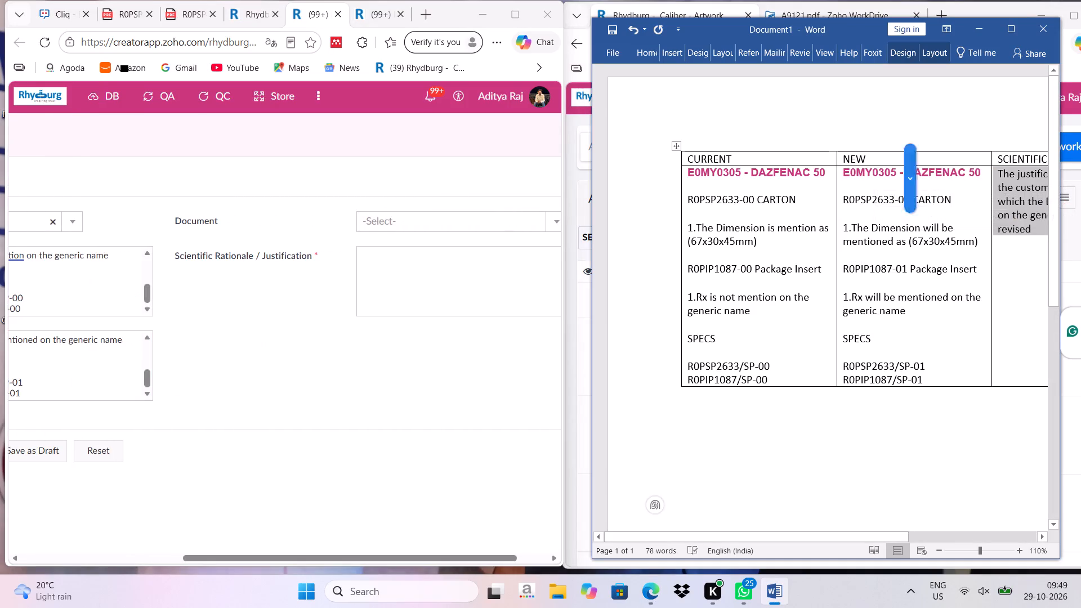
key(ctrl+c)
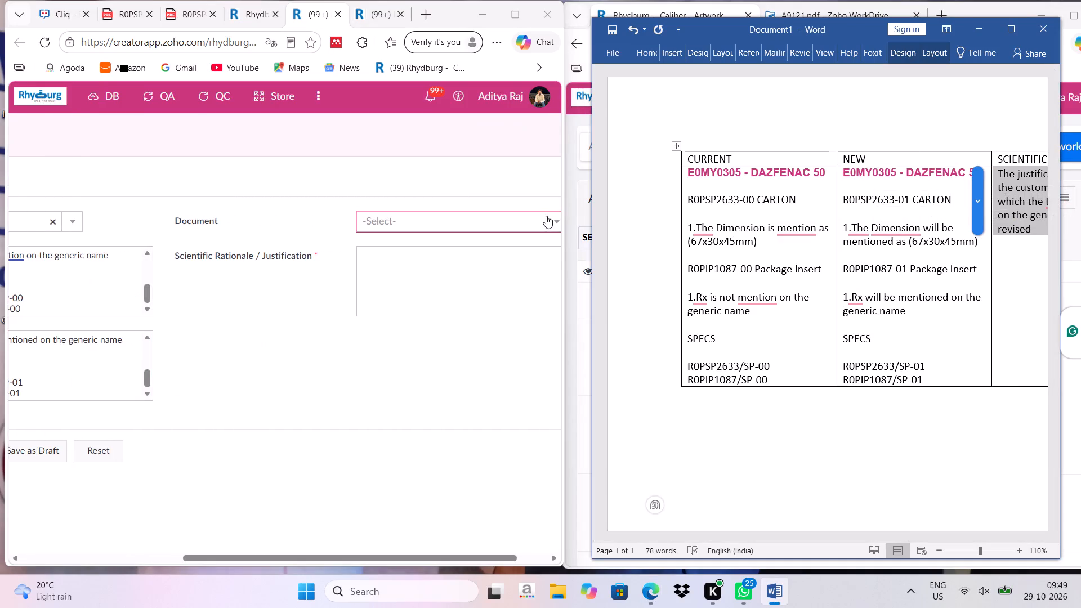
click(550, 217)
click(376, 342)
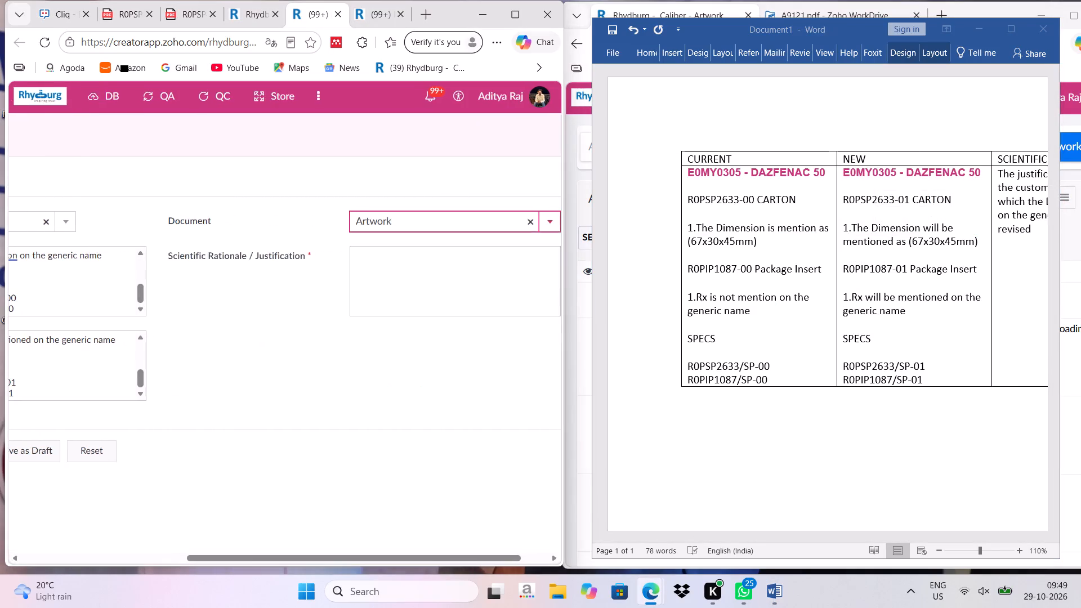
click(390, 302)
key(ctrl+v)
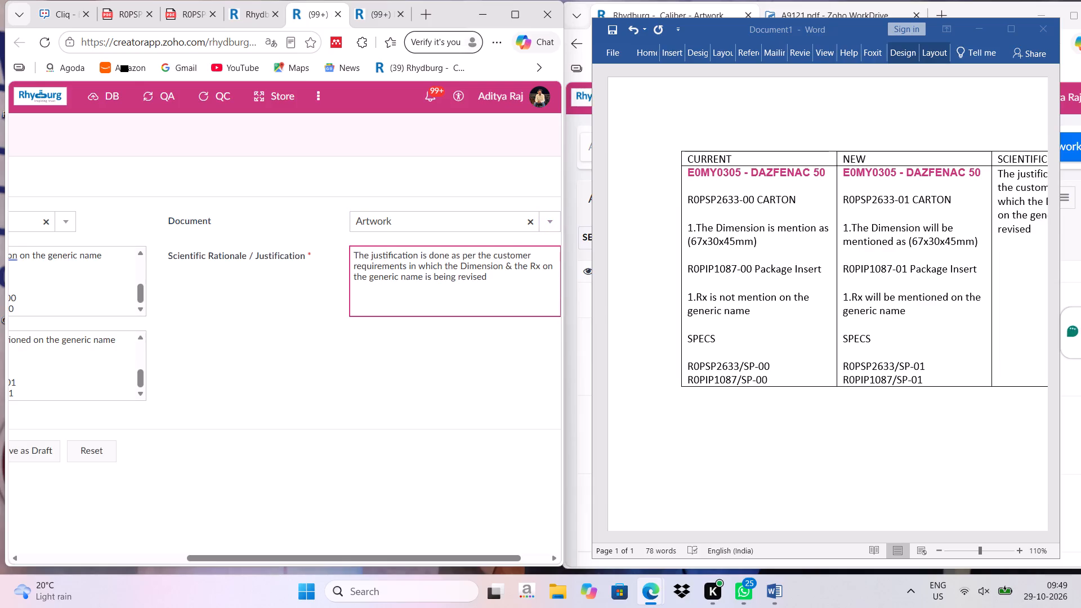
Review the Current / Previous State and New Suggested State entries, and submit the change control request.
scroll(255, 477, down, 3)
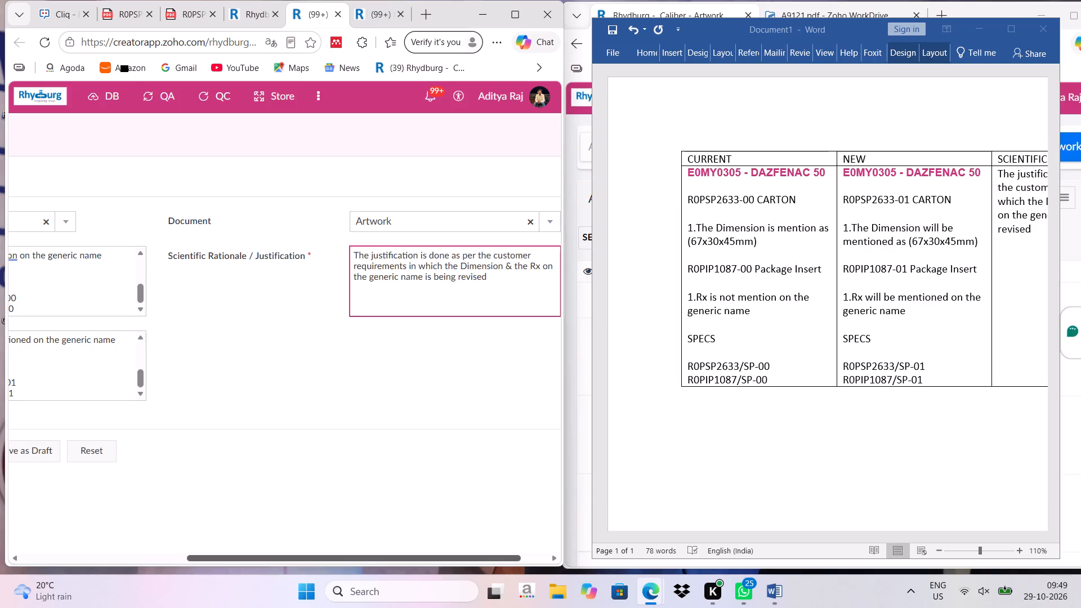
drag(242, 555, 129, 546)
scroll(195, 270, up, 1)
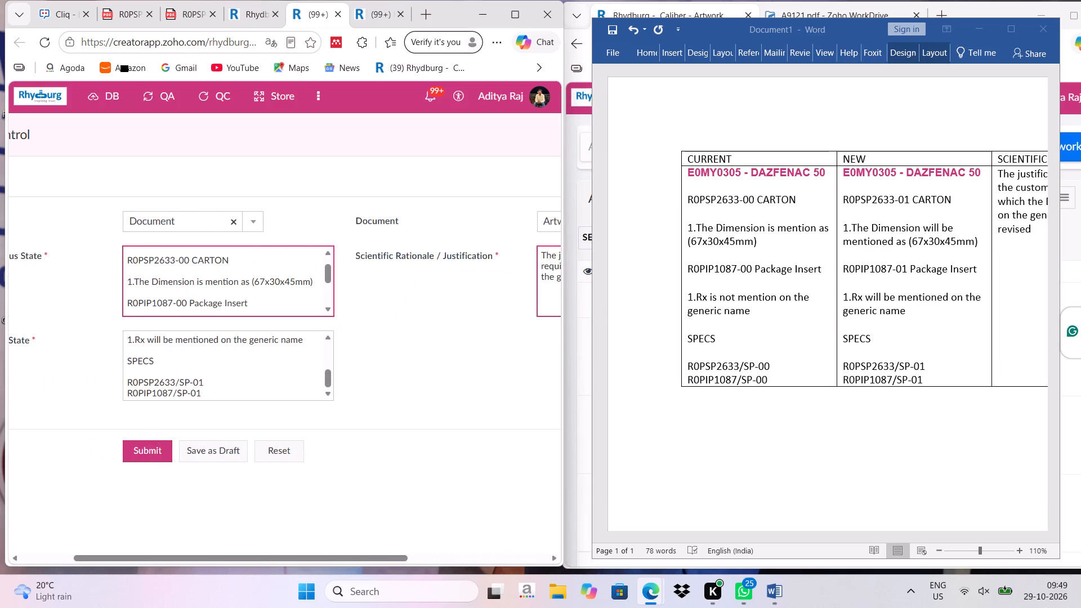
scroll(195, 270, down, 1)
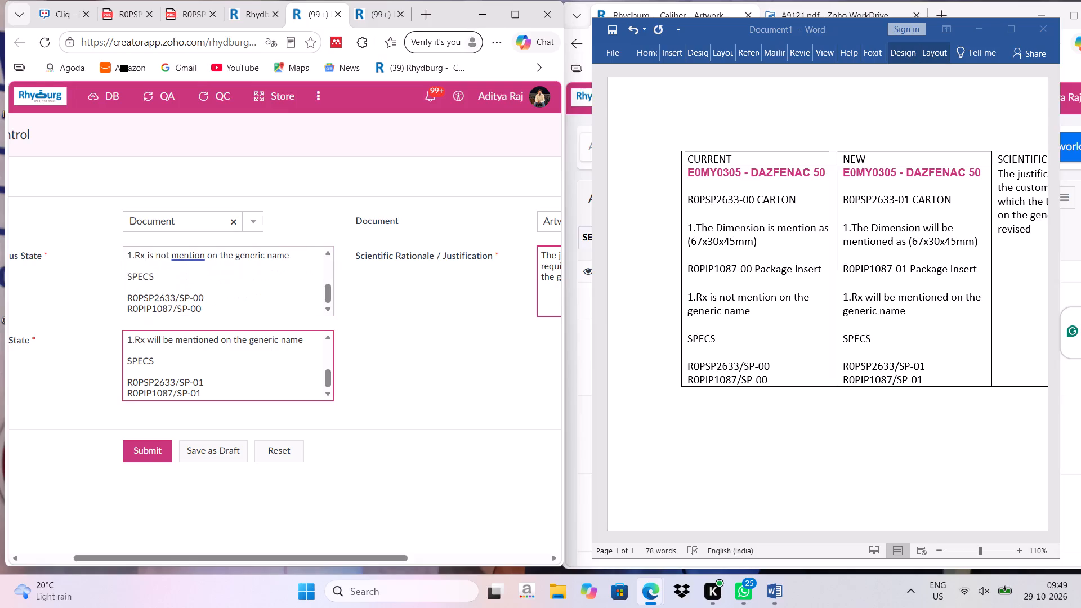
click(146, 457)
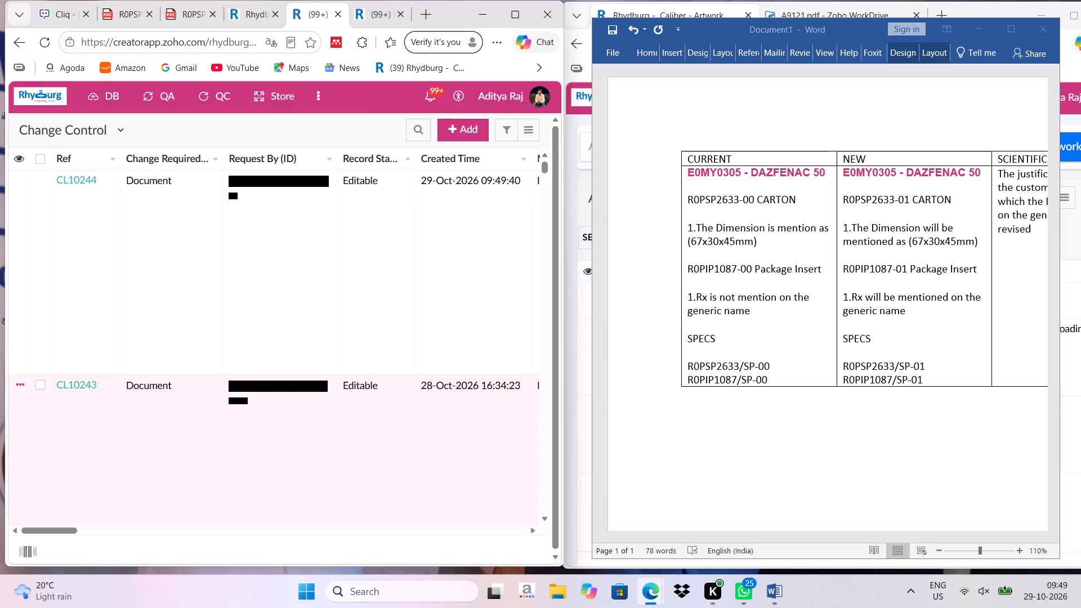
Copy the newly submitted request's reference number, CL10244, from the Change Control list.
drag(52, 181, 103, 186)
click(132, 154)
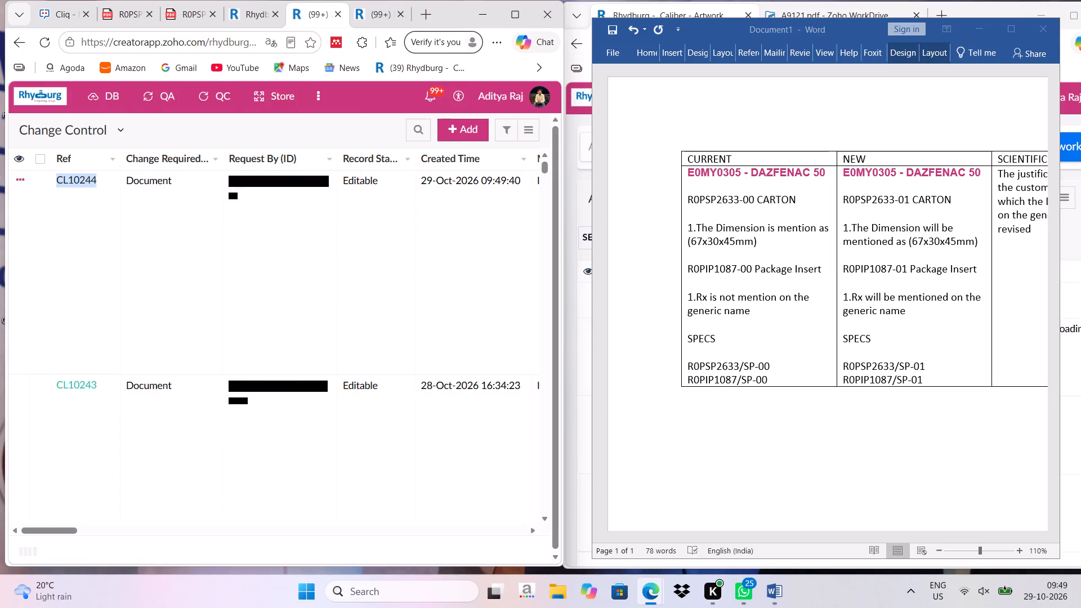
Switch to Cliq, close the PDF preview, search for "sagar" and open the chat with the Quality Assurance Change Control executive.
click(69, 11)
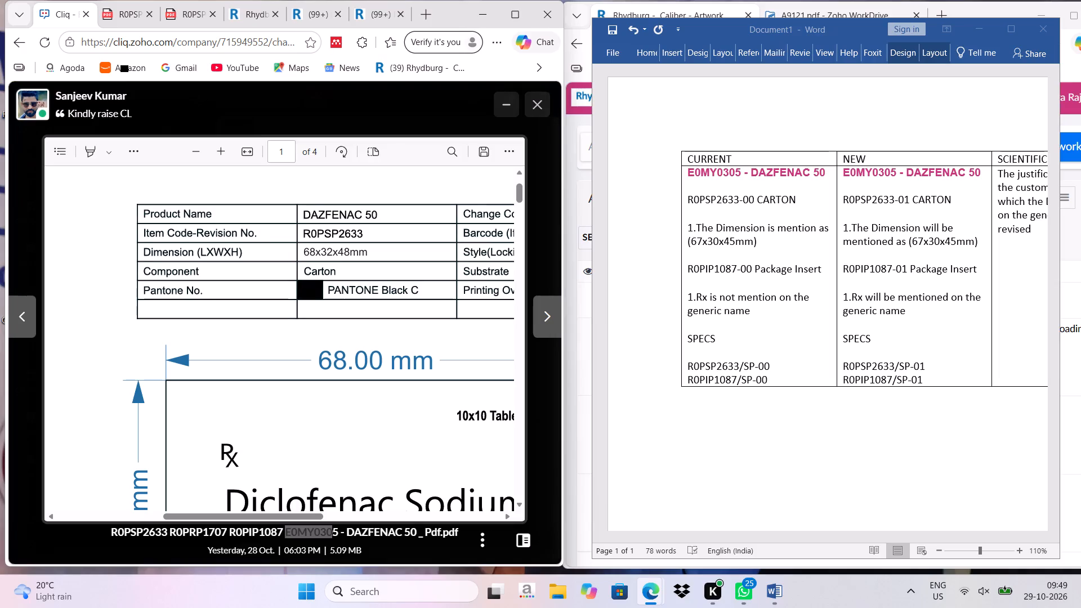
click(529, 110)
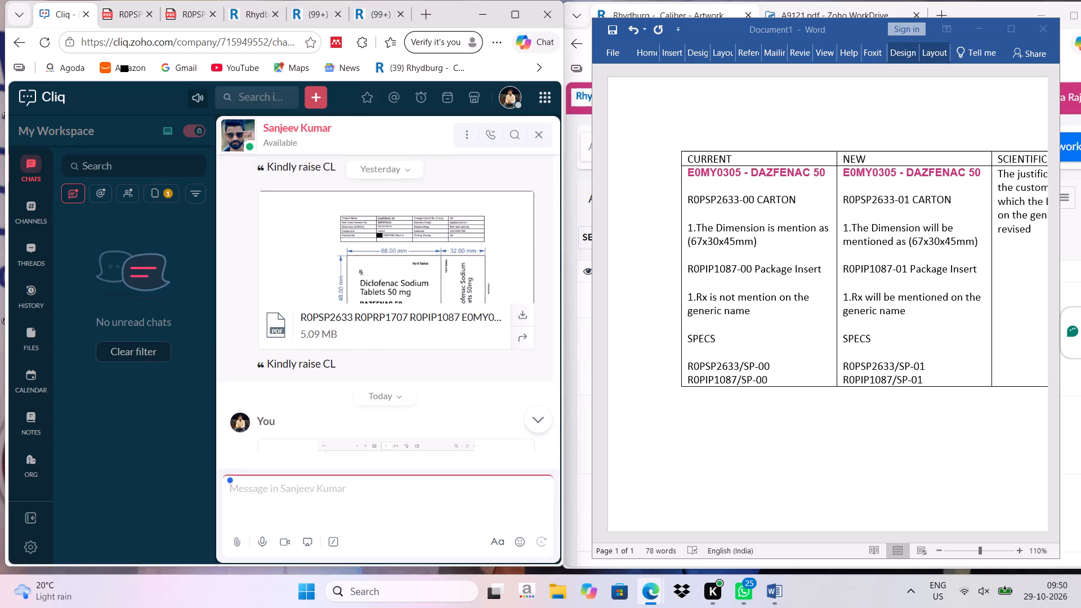
click(256, 97)
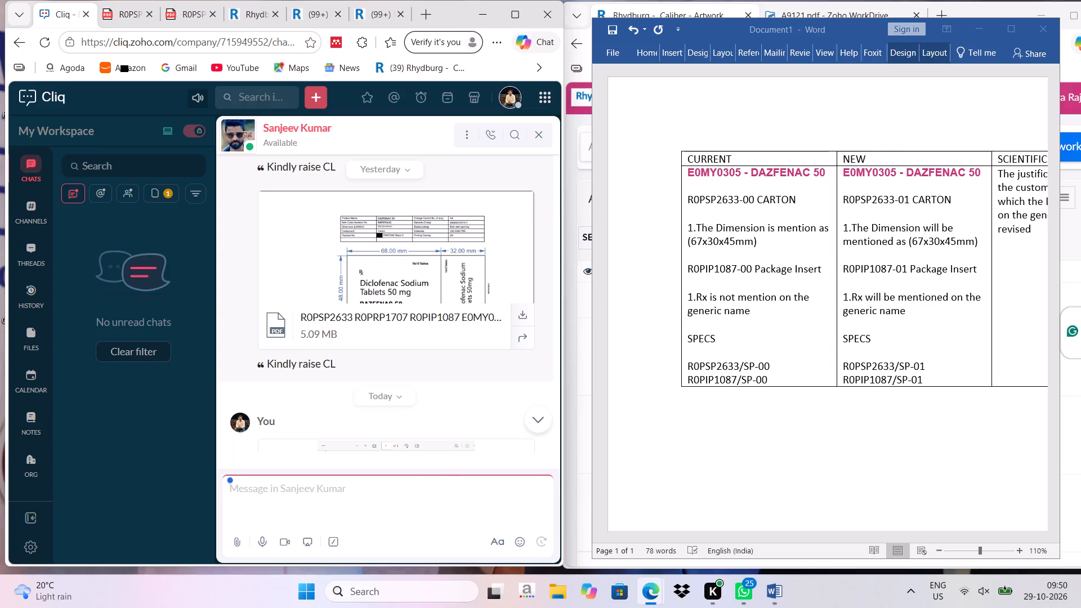
click(256, 97)
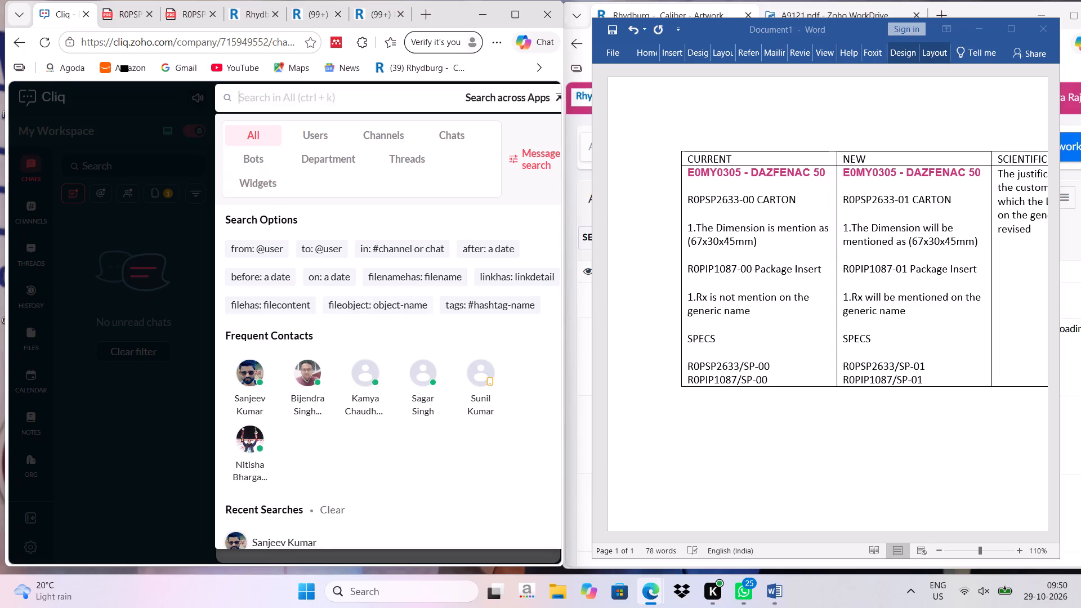
text(sagar)
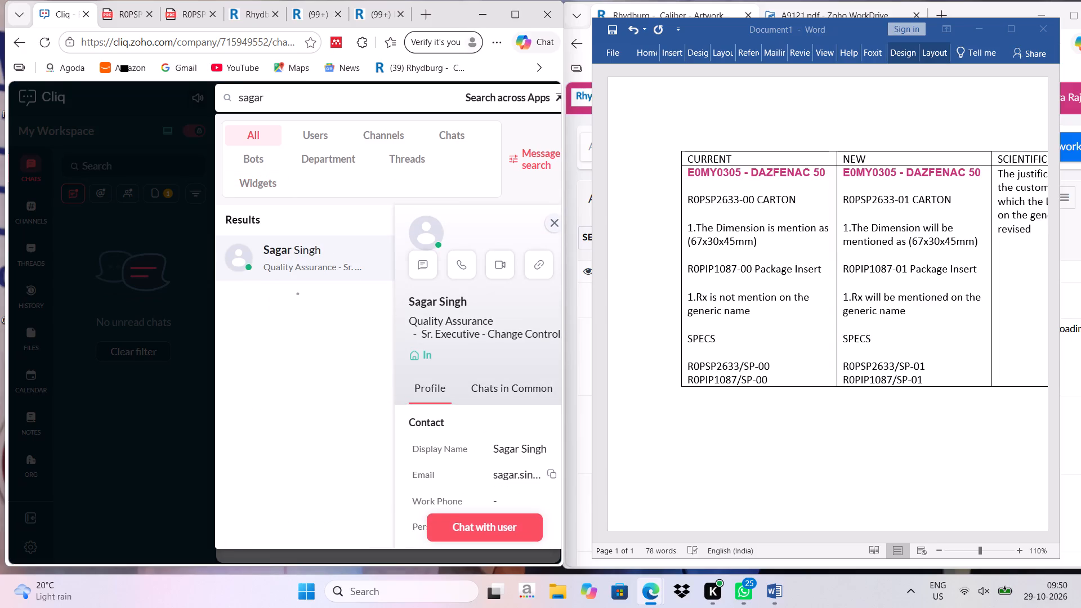
click(426, 262)
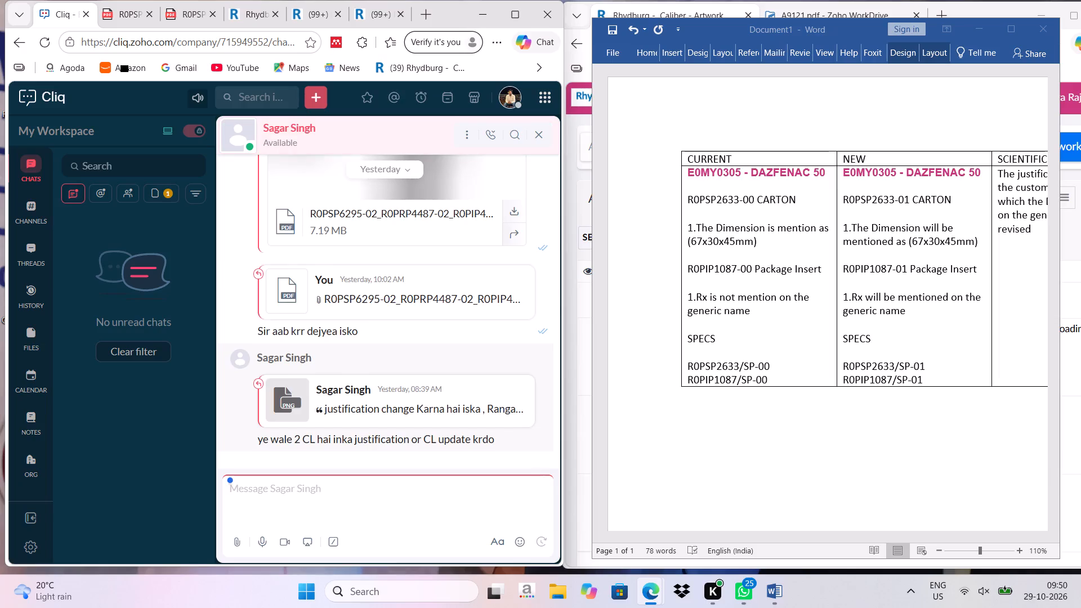
Send the message "CL10244 sir kindly approved this CL" in this chat.
key(ctrl+v)
key(space)
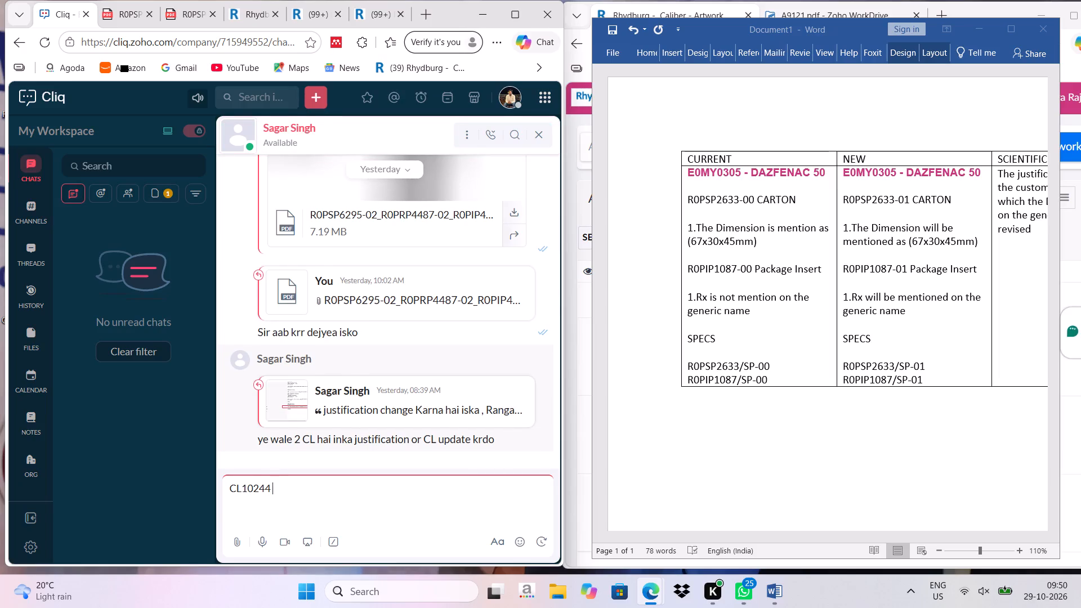
text(sie)
key(BackSpace)
text(r kindly approved this CL)
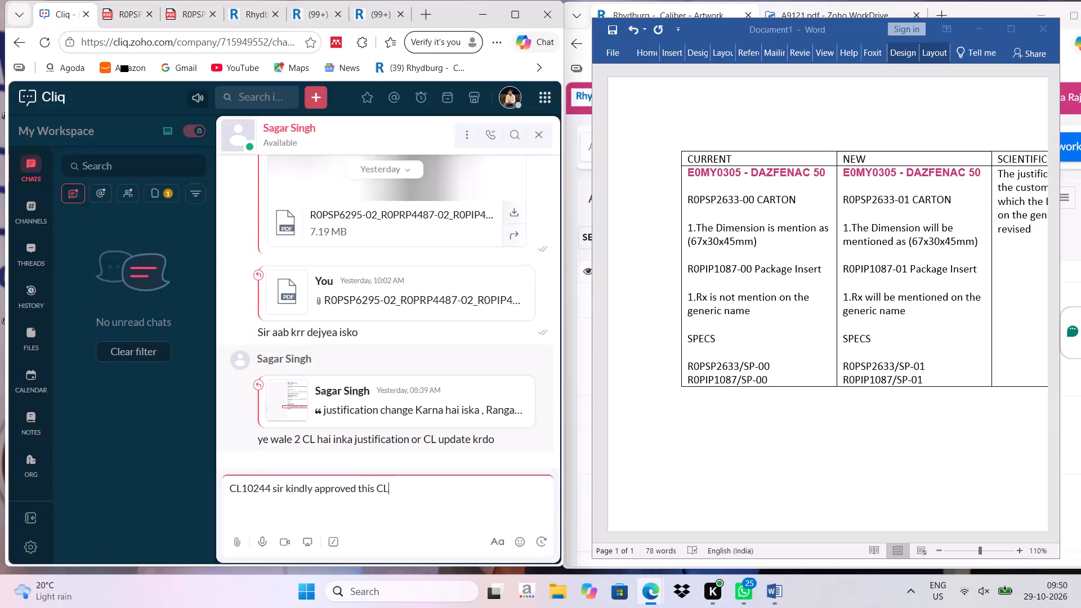
key(Return)
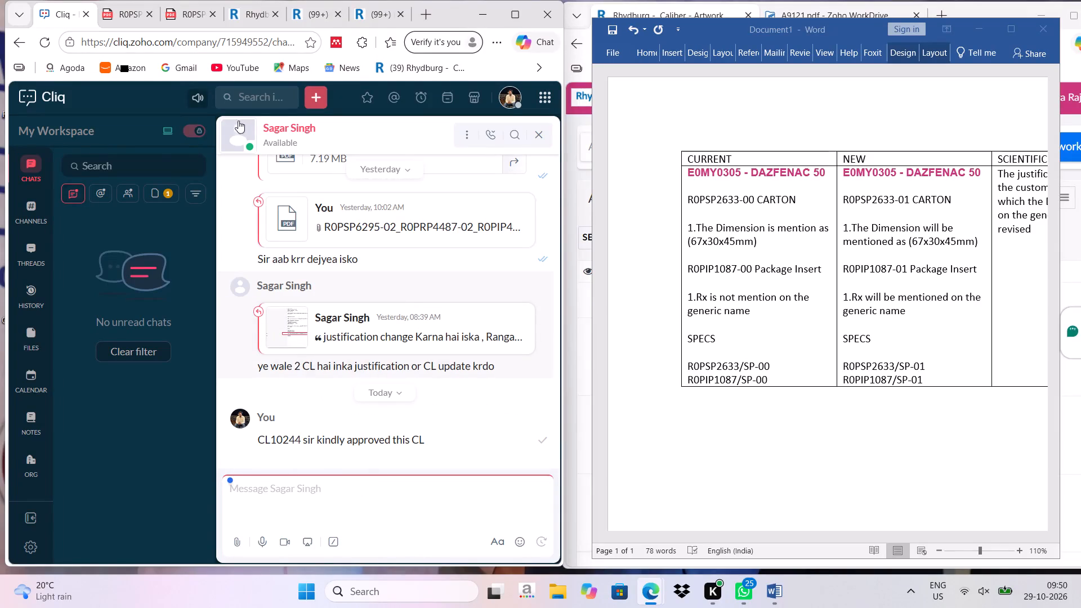
Forward the R0PSP2633 DAZFENAC 50 PDF from Sanjeev's chat to Sagar, keeping the "Kindly raise CL" caption and the original sender info.
click(238, 104)
text(sanj)
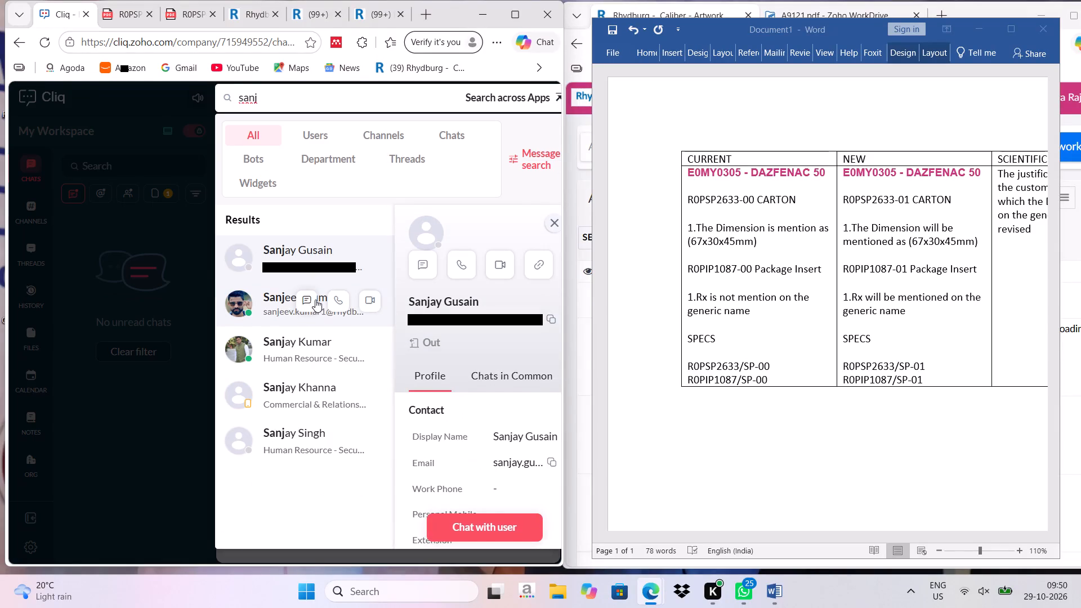
click(309, 299)
scroll(412, 347, down, 1)
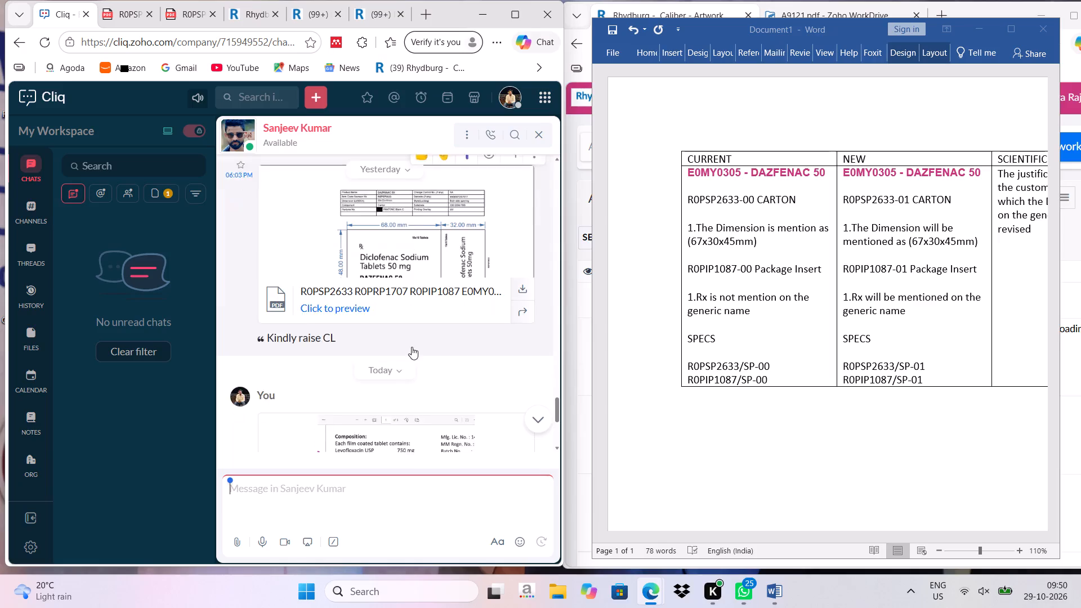
scroll(513, 271, down, 6)
scroll(466, 310, down, 7)
scroll(464, 320, up, 2)
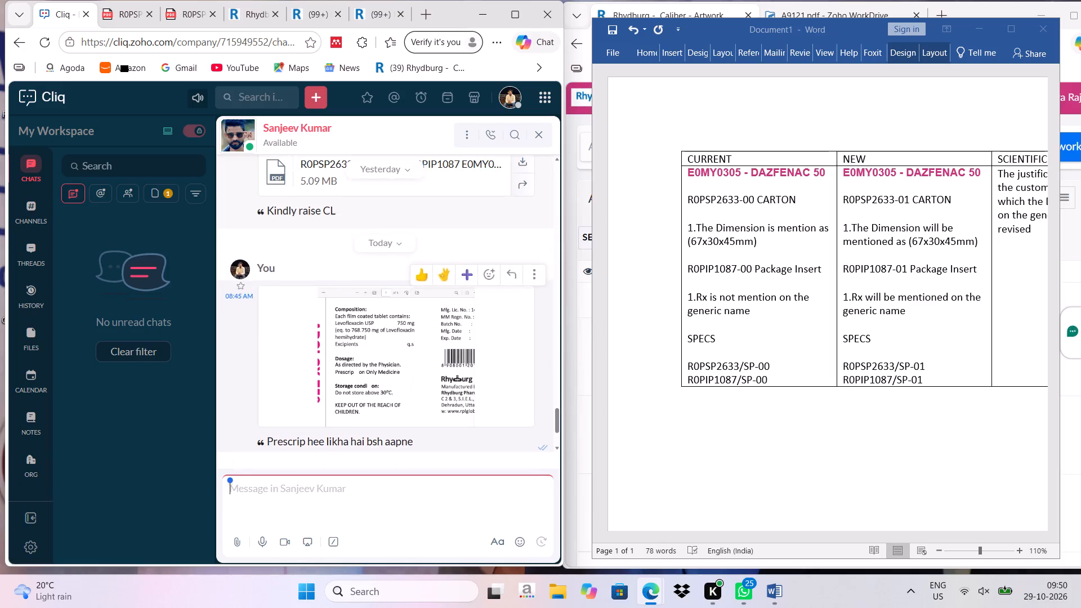
scroll(464, 320, up, 2)
click(520, 339)
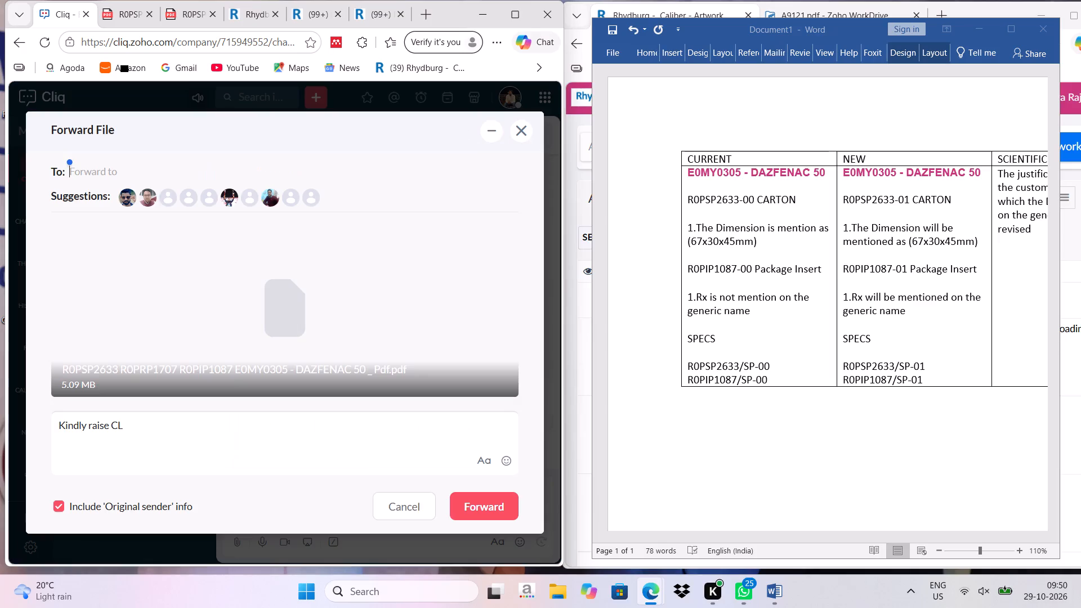
text(saga)
click(142, 212)
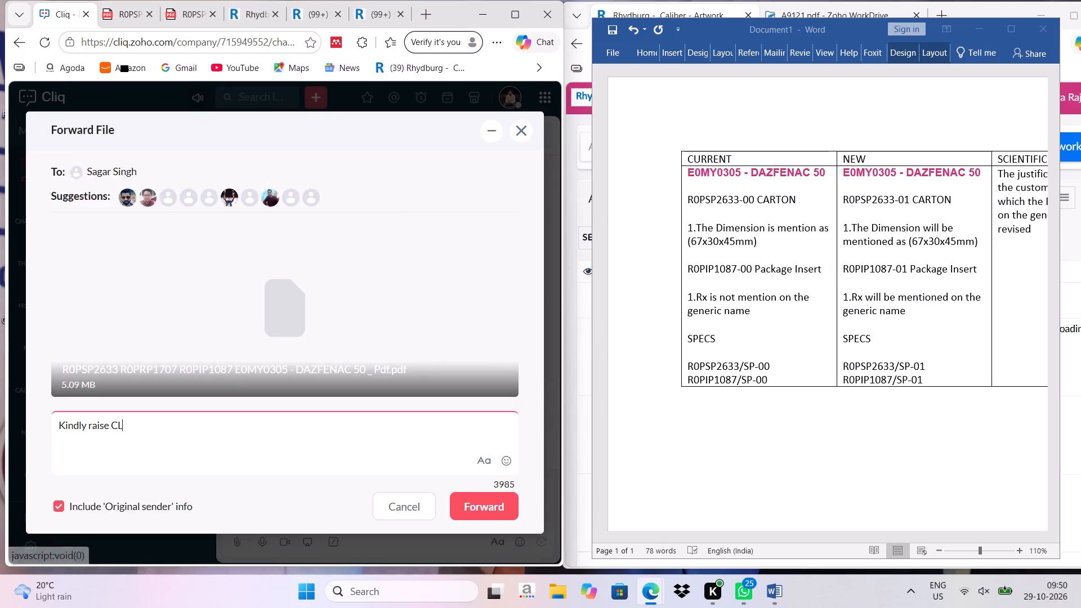
click(493, 502)
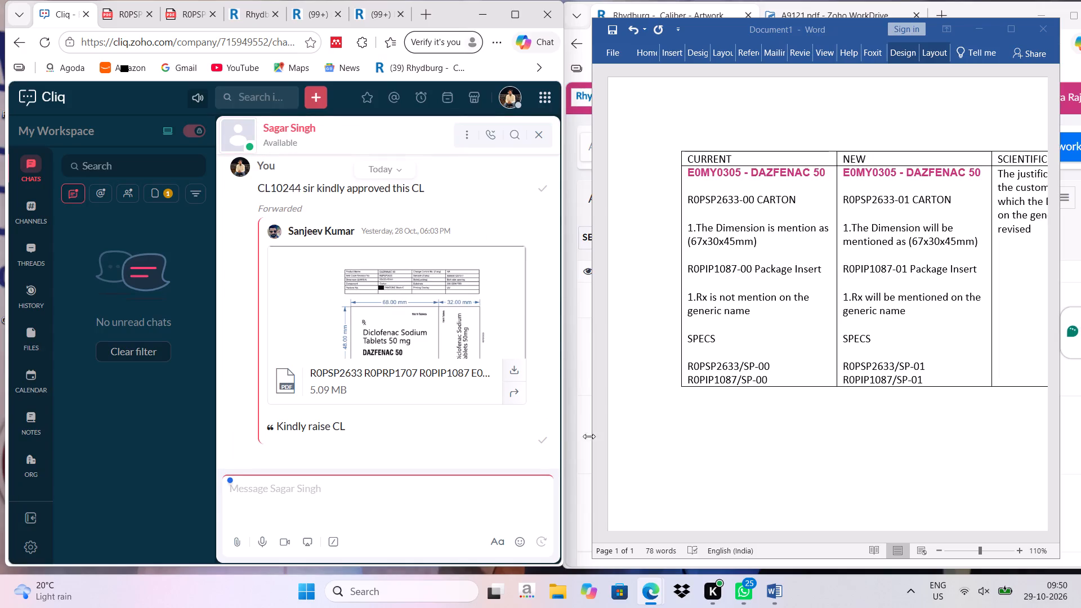
Filter the Cliq conversations to drafts, open Anika's chat and clear its unsent draft message.
click(169, 189)
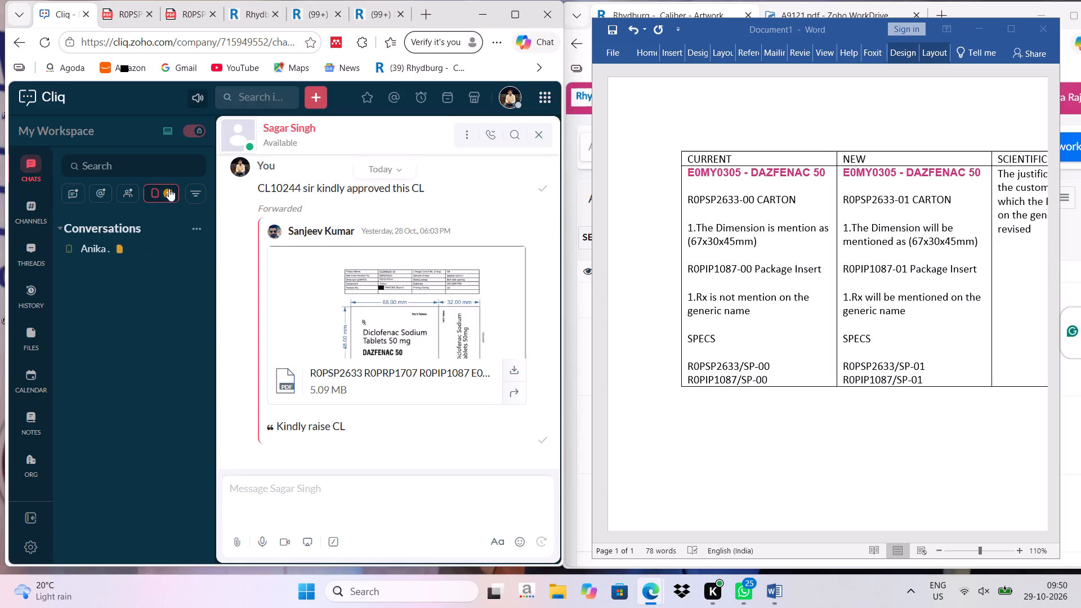
click(110, 247)
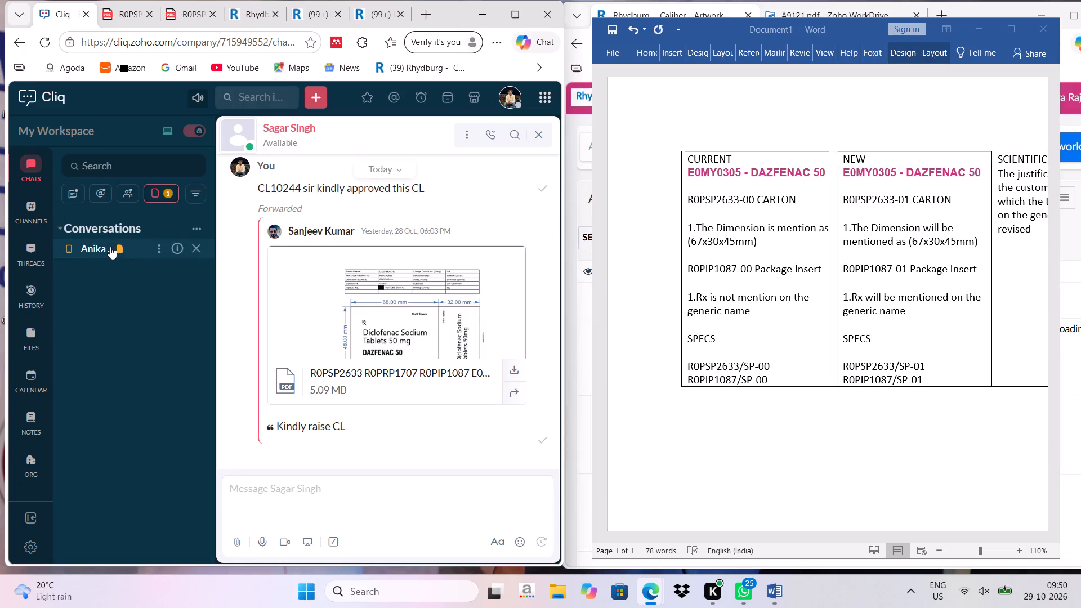
key(BackSpace)
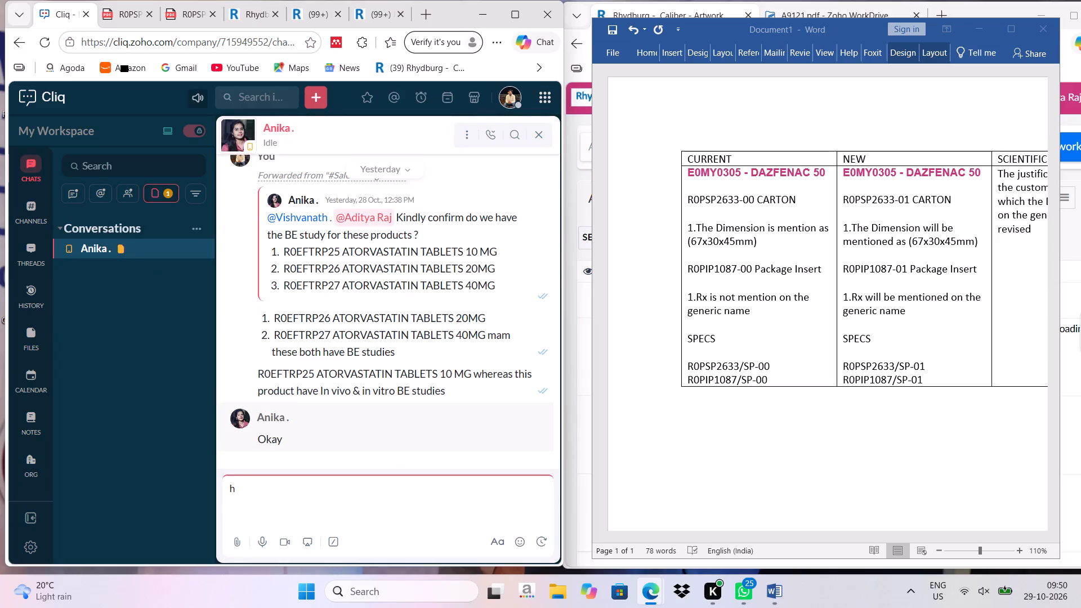
key(BackSpace)
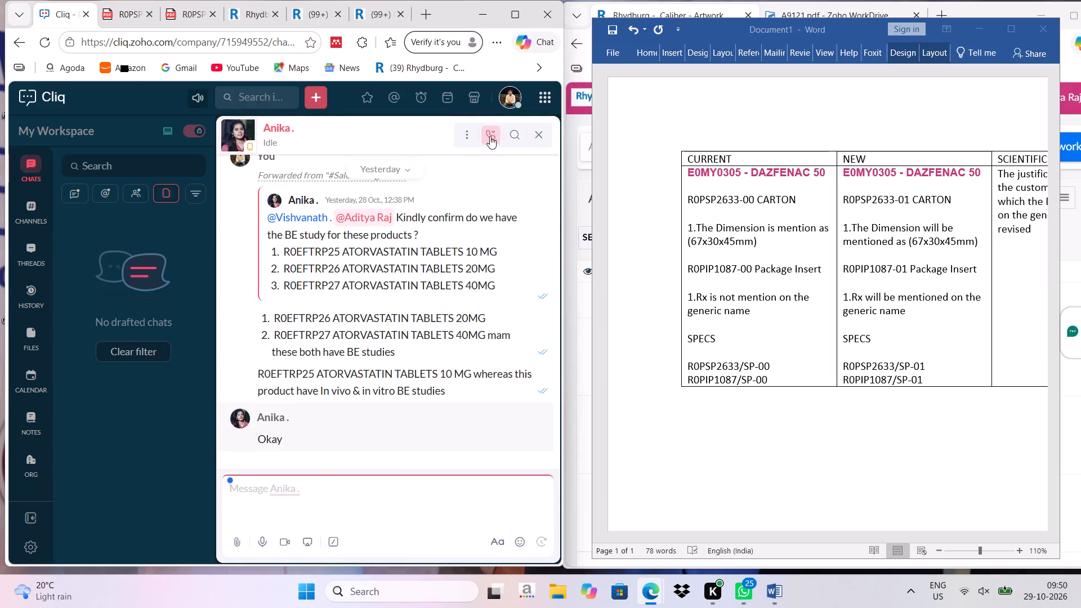
Minimize the Word draft and maximize both browser windows, ending on the window that holds Cliq.
click(187, 7)
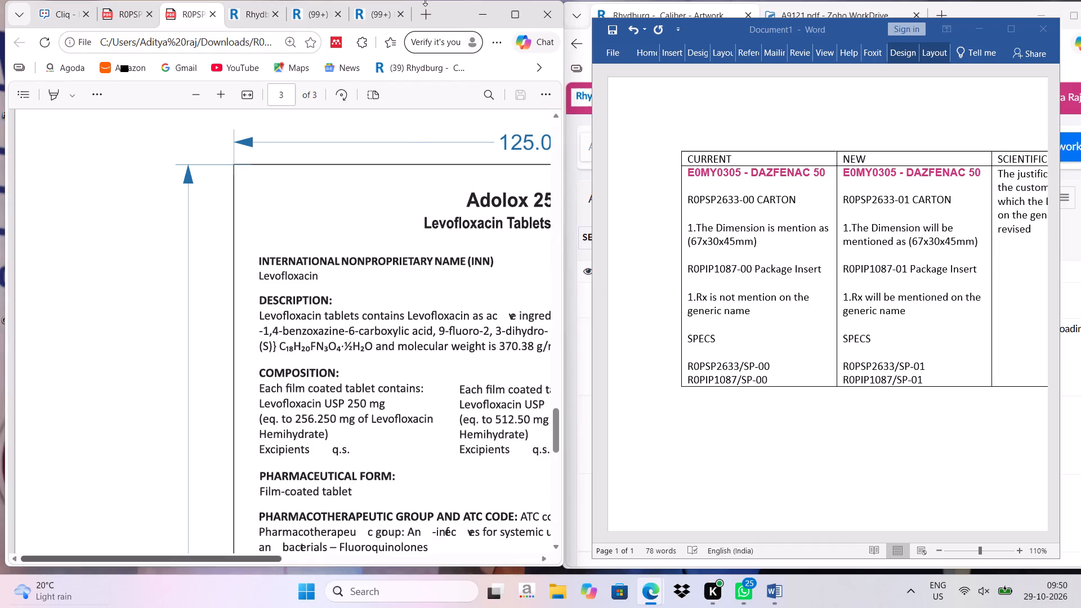
click(977, 32)
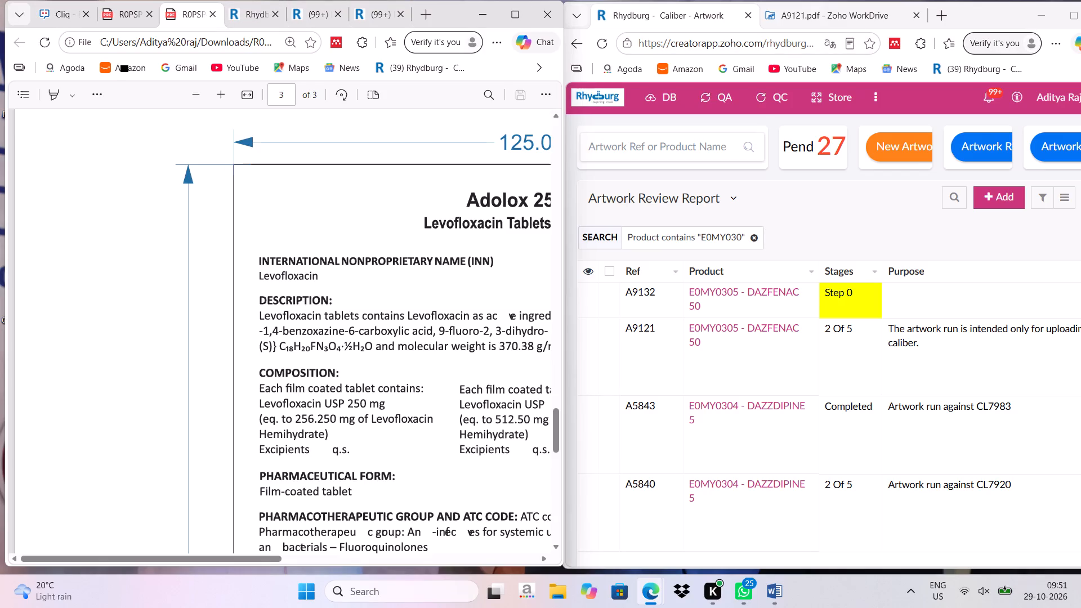
click(1071, 10)
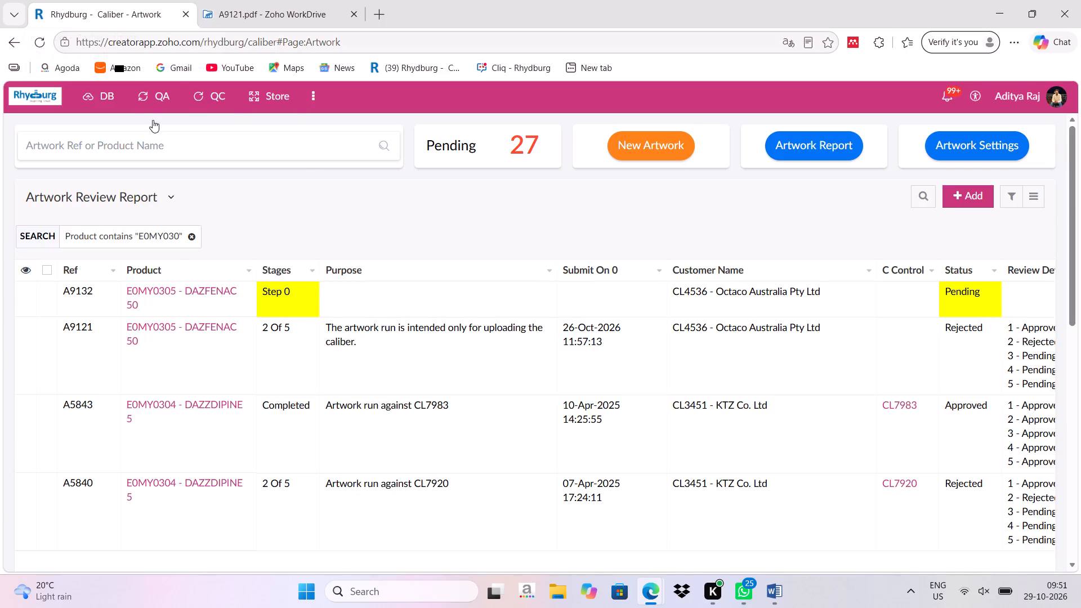
click(593, 549)
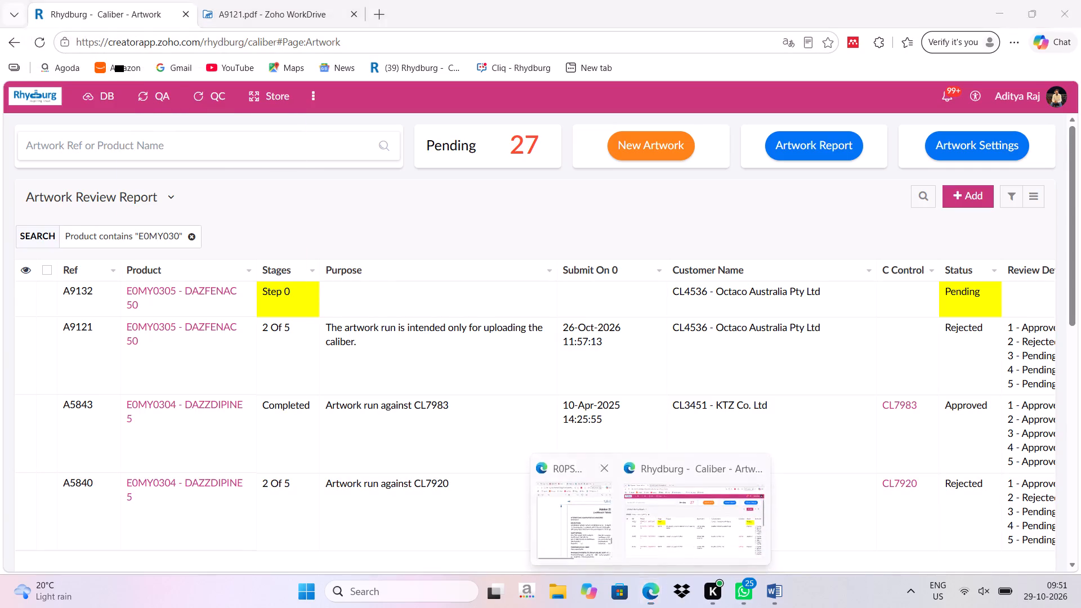
click(511, 16)
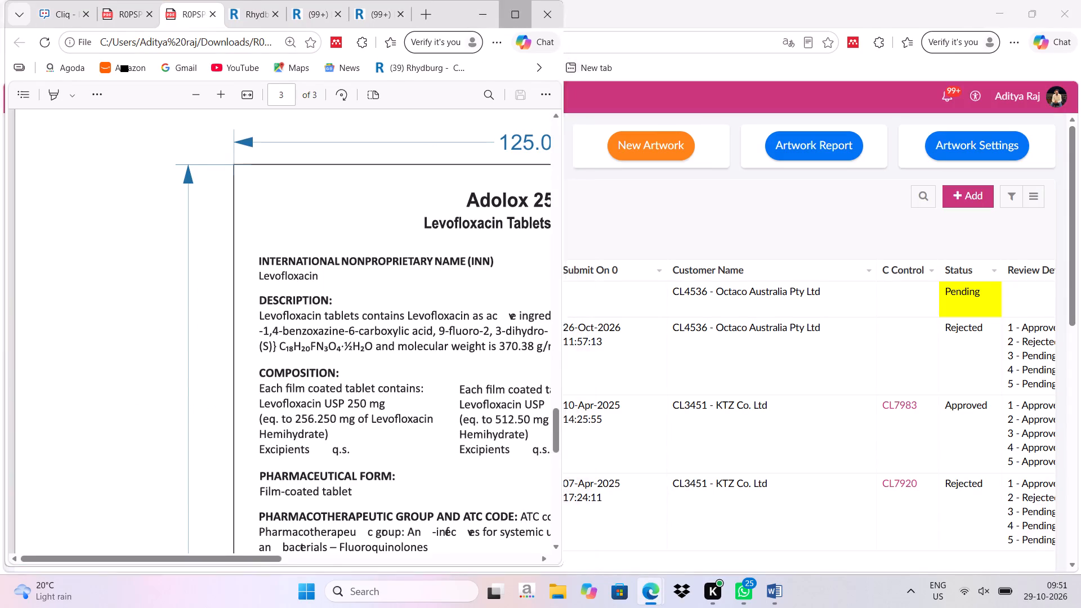
Return to Cliq, close Anika's chat and delete the forwarded R0PSP2633 DAZFENAC 50 PDF message from Sagar's chat.
click(69, 10)
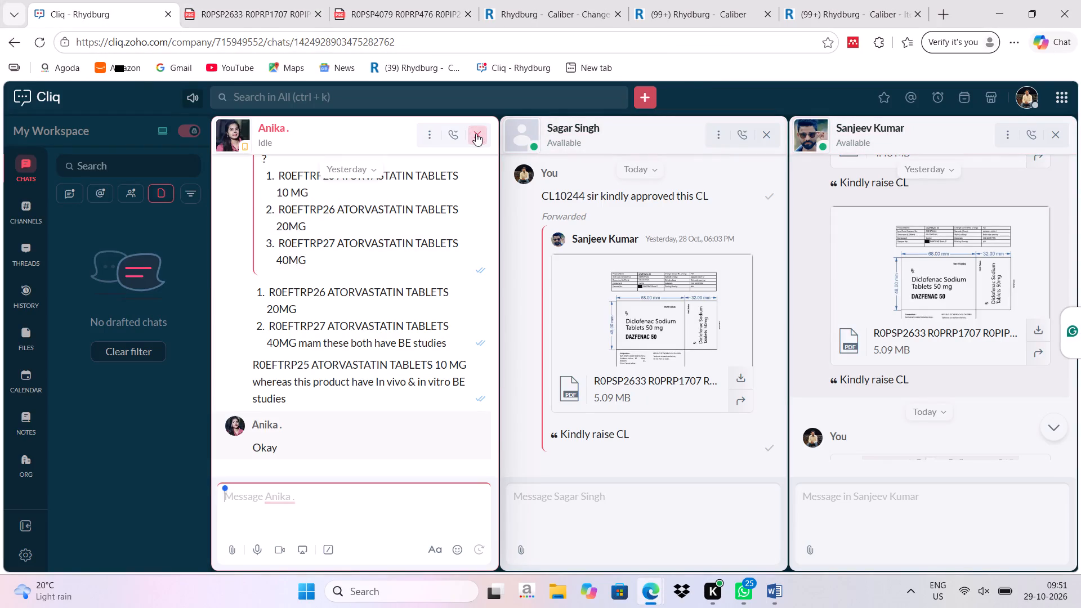
click(476, 133)
scroll(418, 360, down, 5)
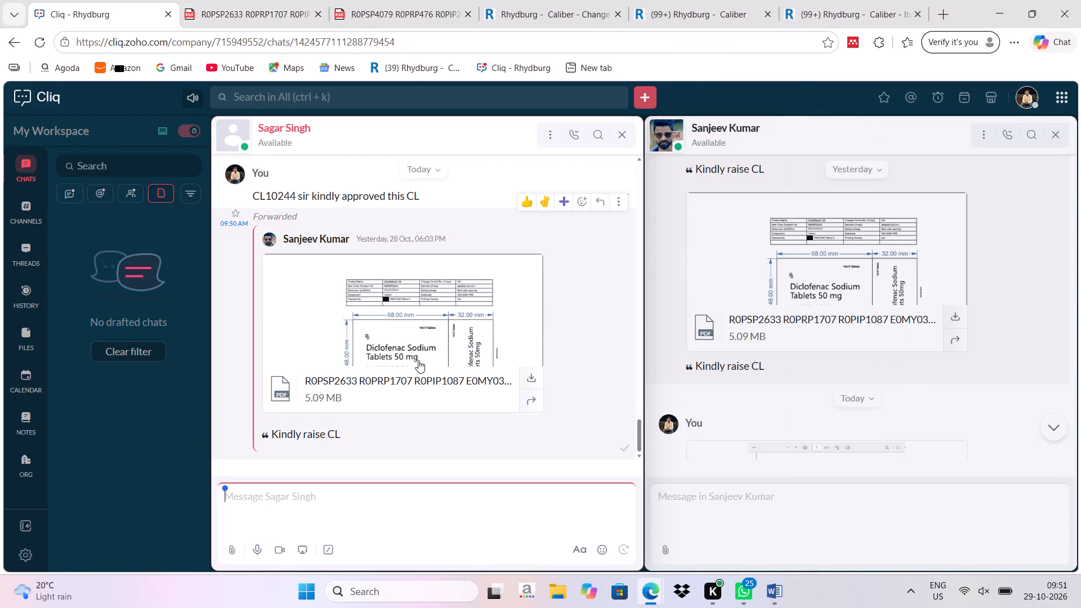
scroll(316, 431, down, 6)
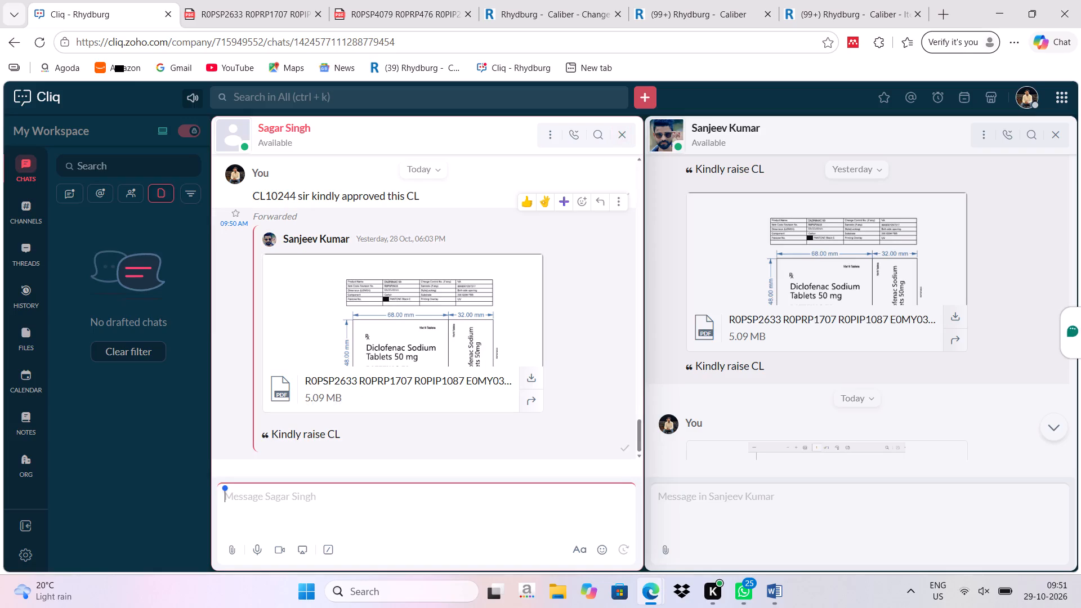
right_click(369, 419)
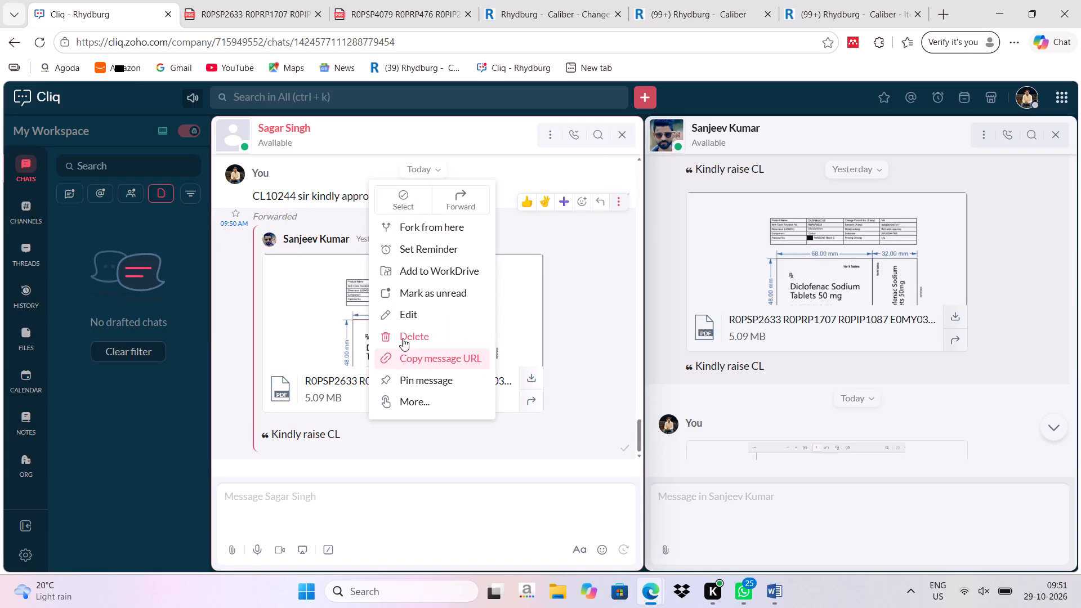
click(404, 333)
click(756, 397)
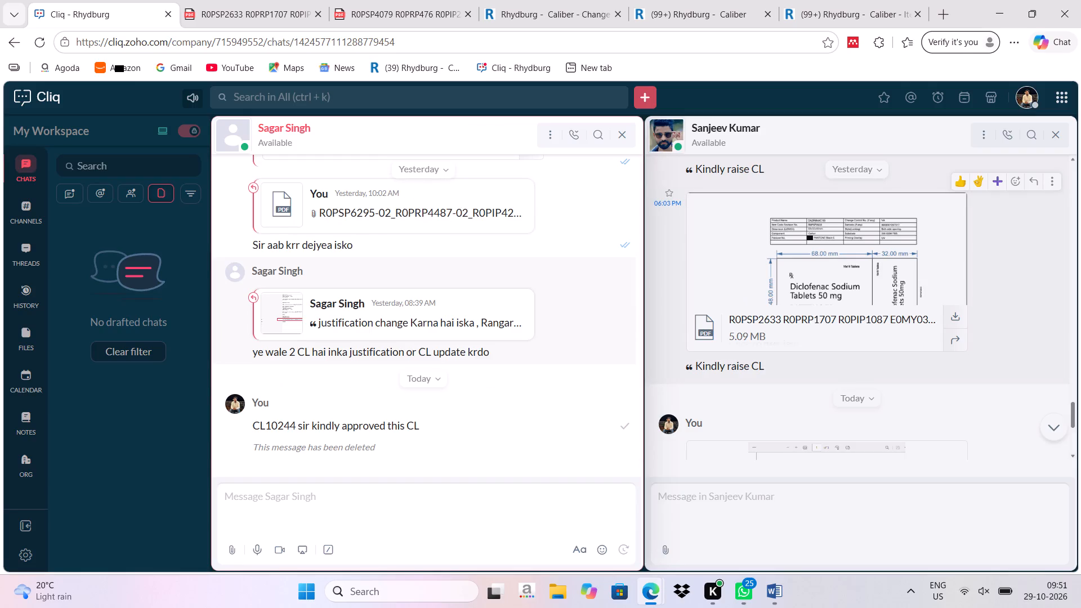
Forward the R0PSP2633 DAZFENAC 50 PDF from Sanjeev's chat to Sagar with the "Kindly raise CL" comment removed.
click(955, 335)
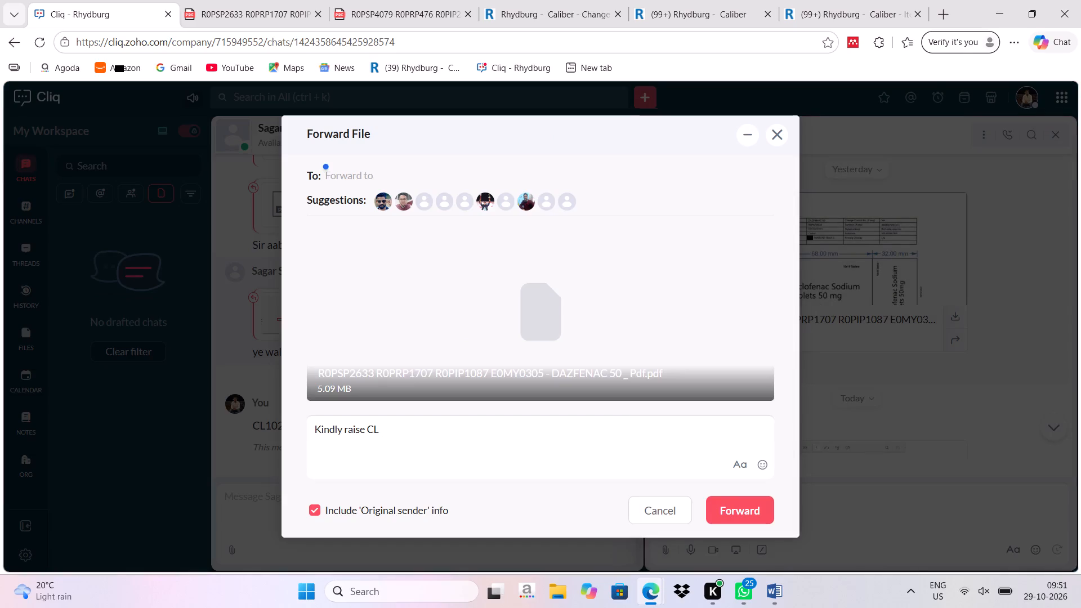
text(Sagar)
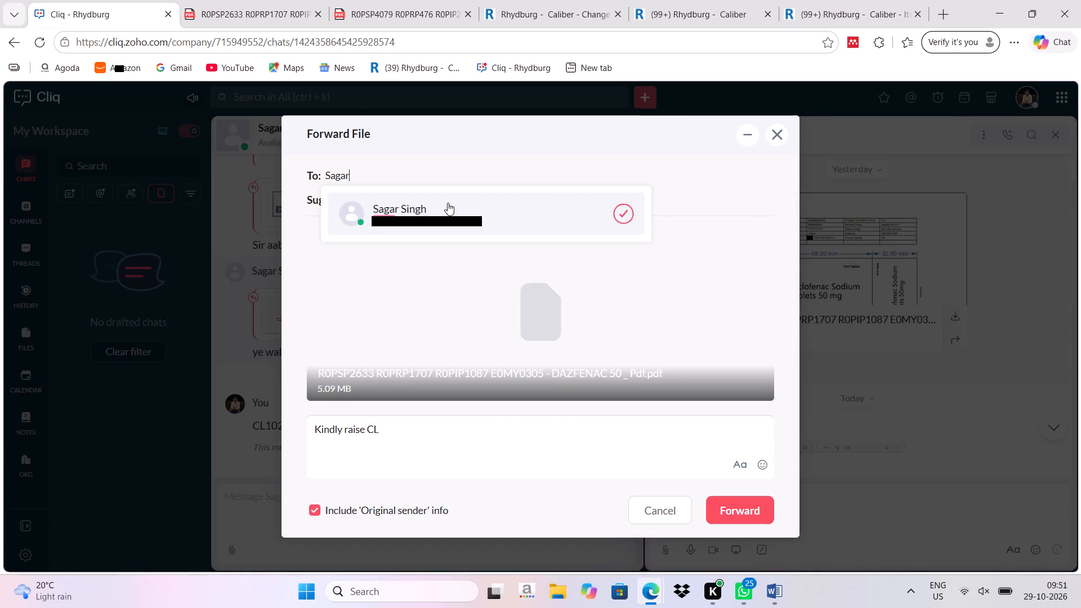
click(448, 211)
drag(410, 427, 339, 432)
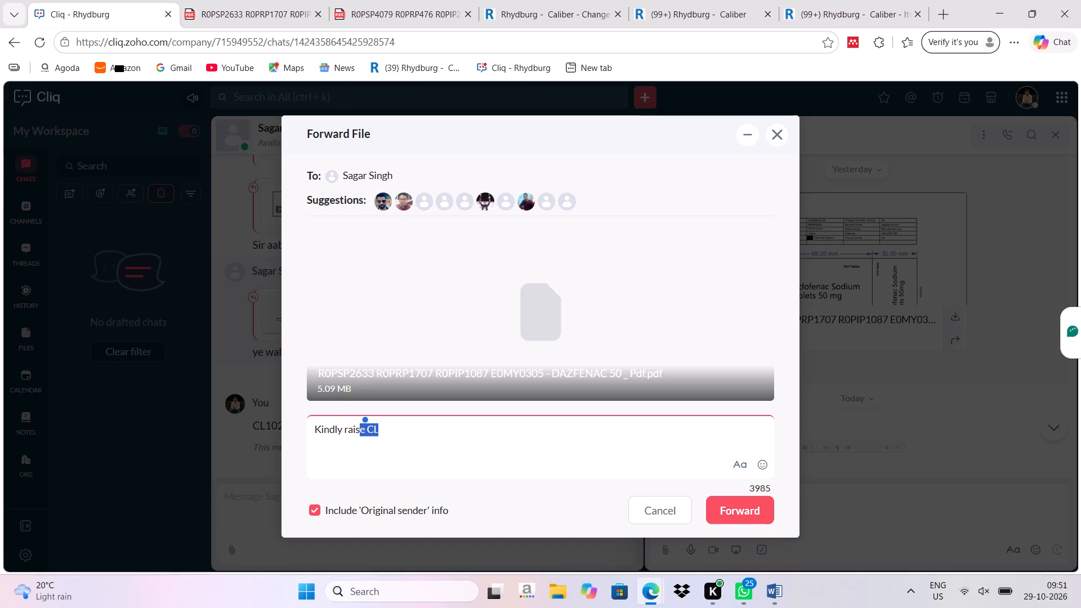
drag(339, 432, 298, 441)
key(BackSpace)
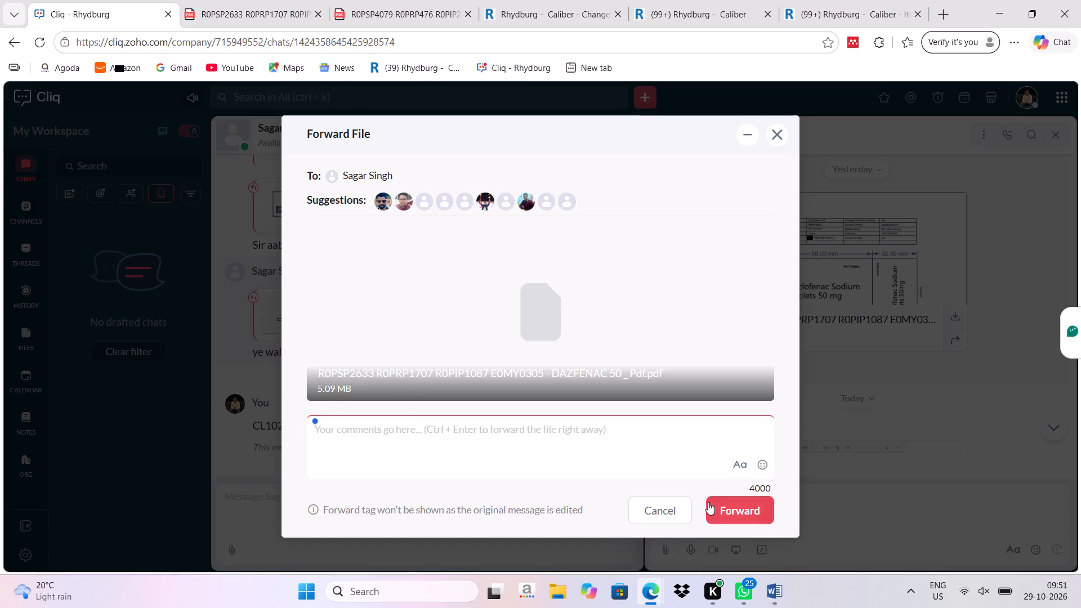
click(708, 502)
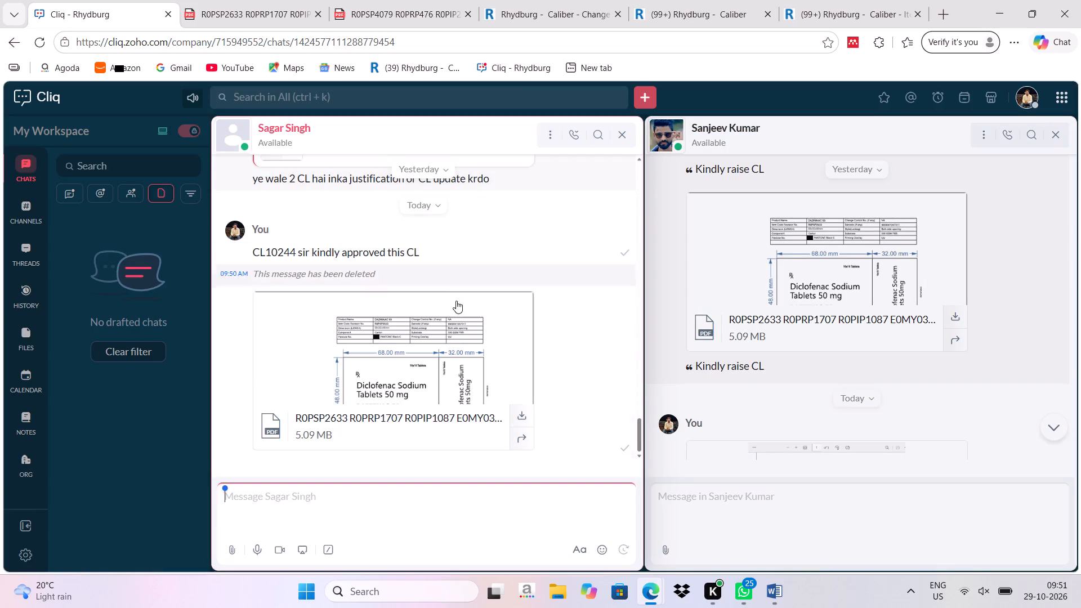
Close the chats with Sagar and Sanjeev.
click(622, 135)
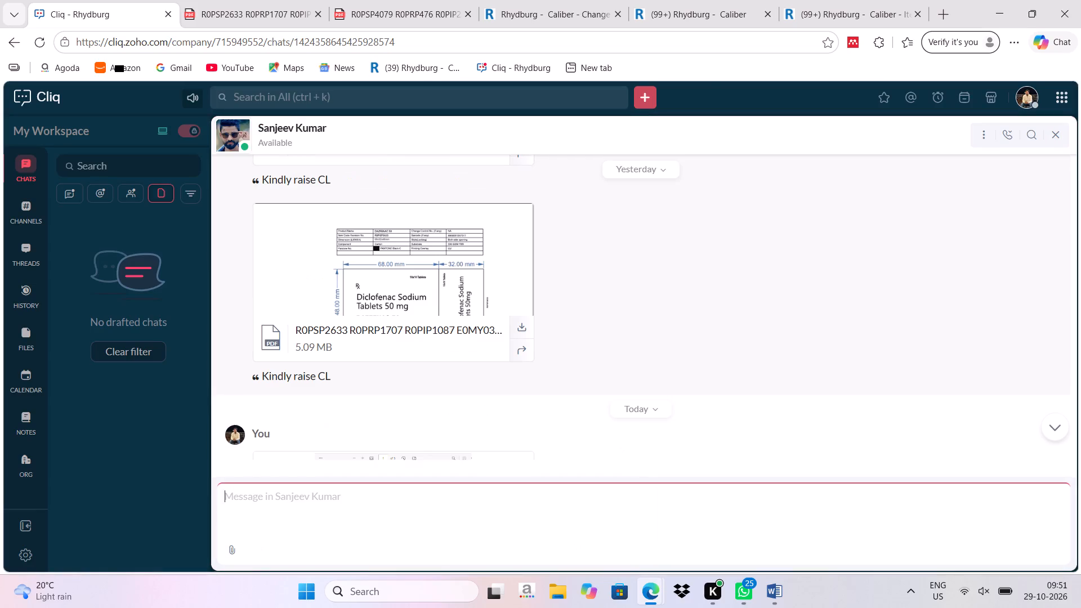
click(1057, 136)
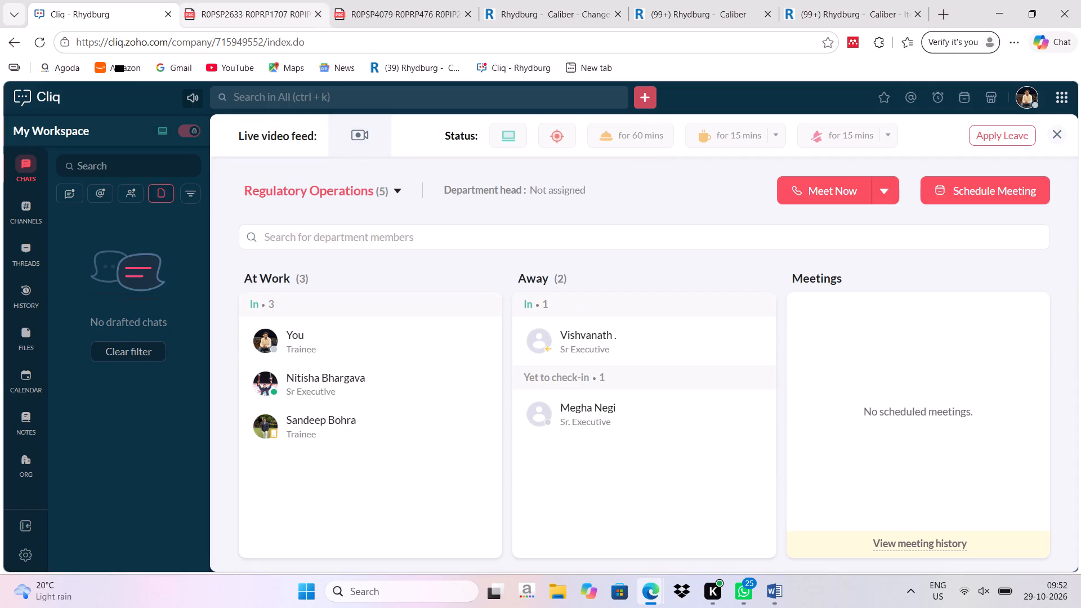
Switch to the Caliber tab with the Change Control report and open the Regulatory Projects page.
click(562, 12)
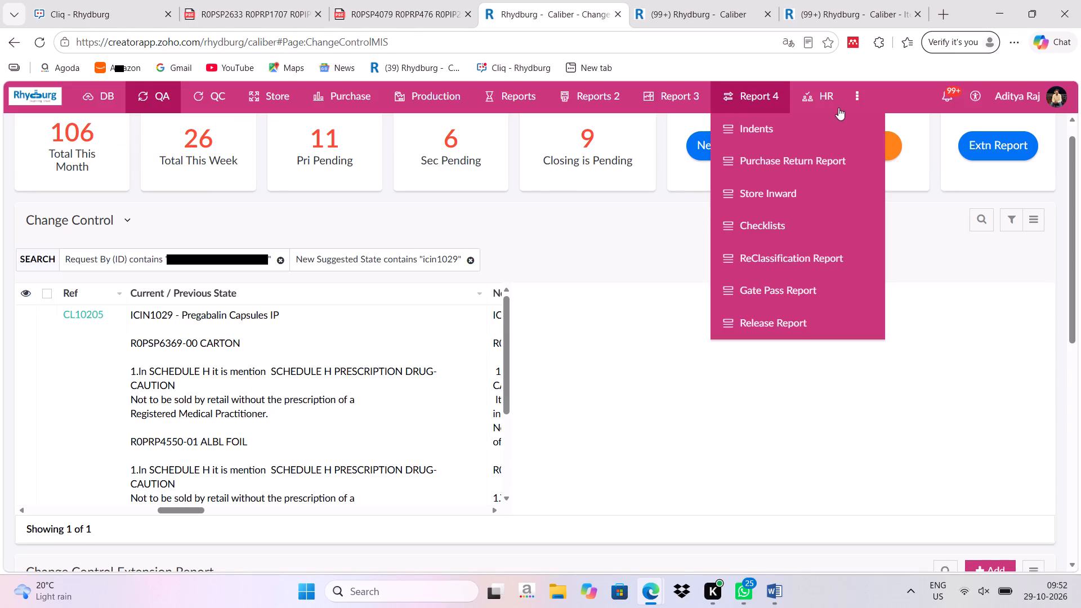
click(661, 0)
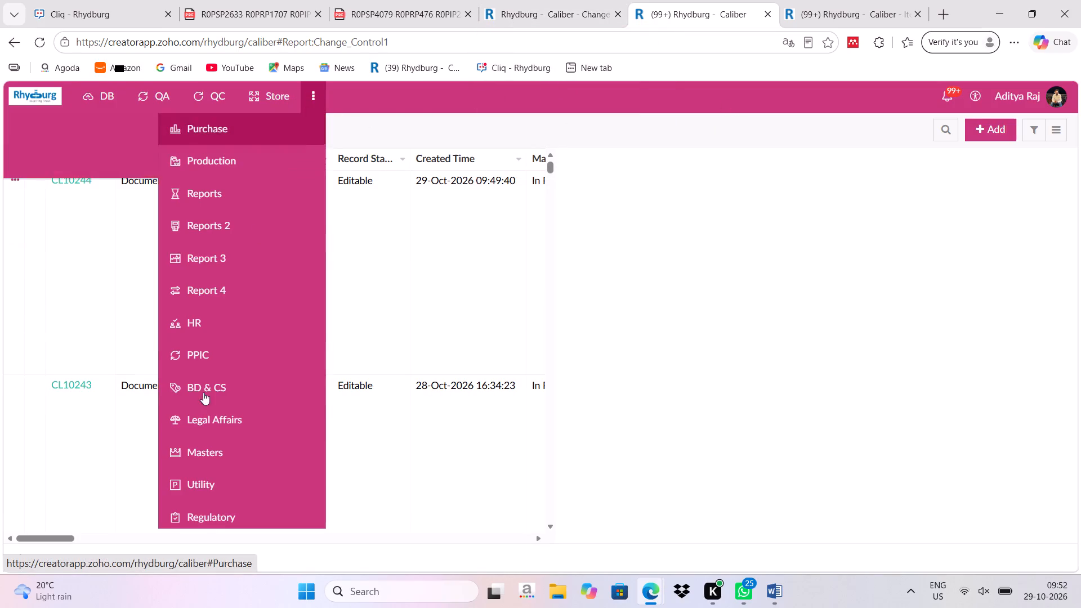
click(34, 390)
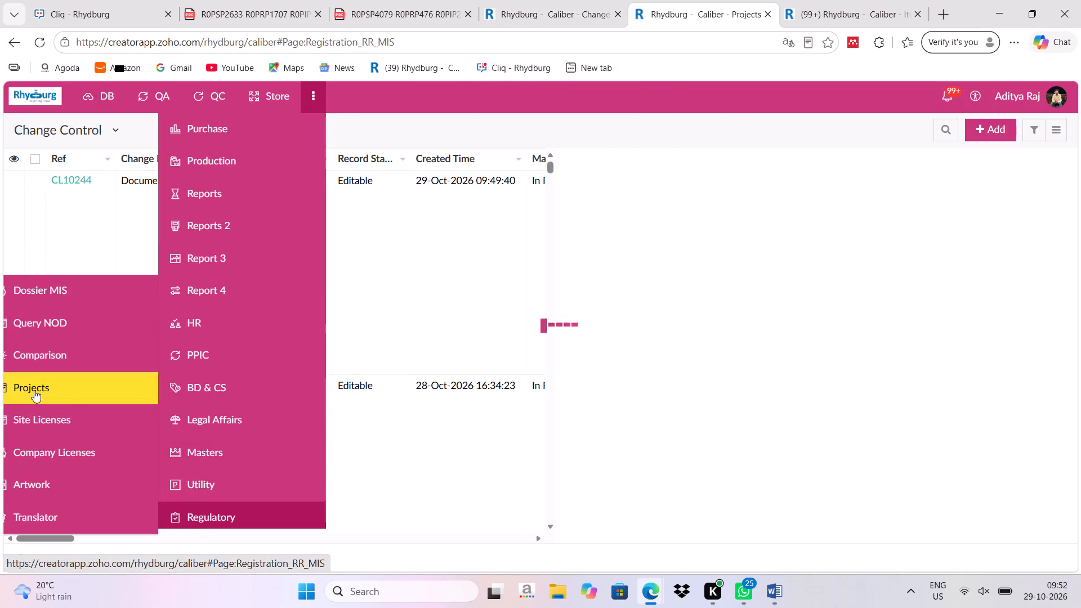
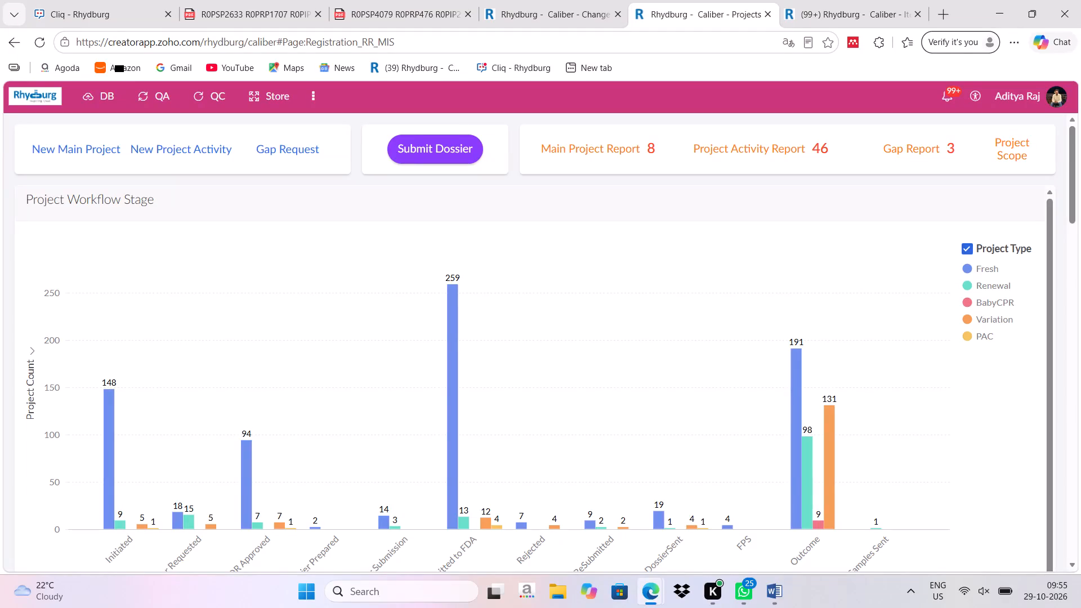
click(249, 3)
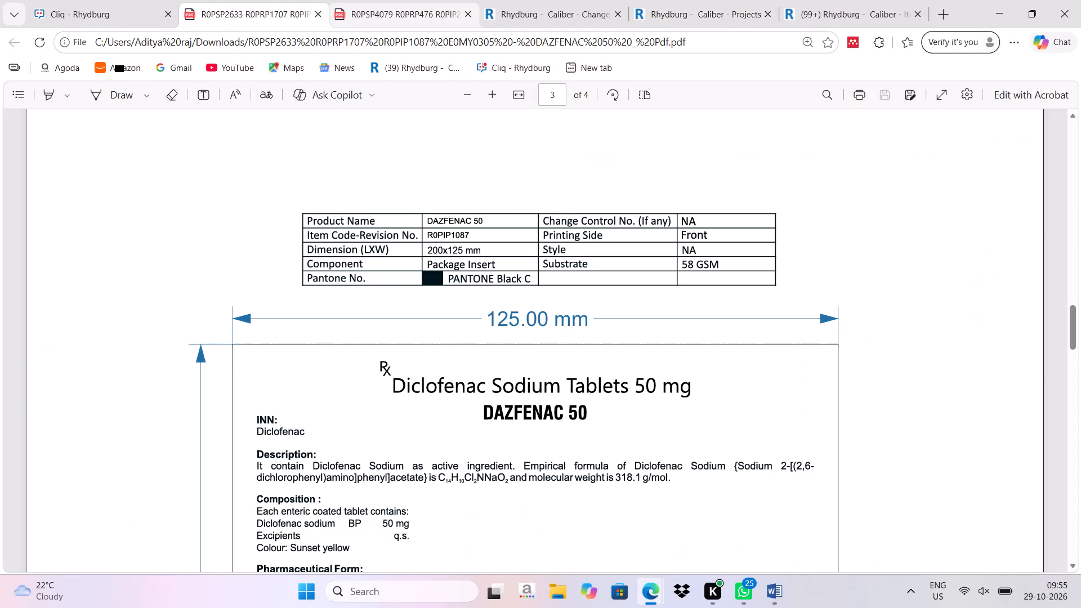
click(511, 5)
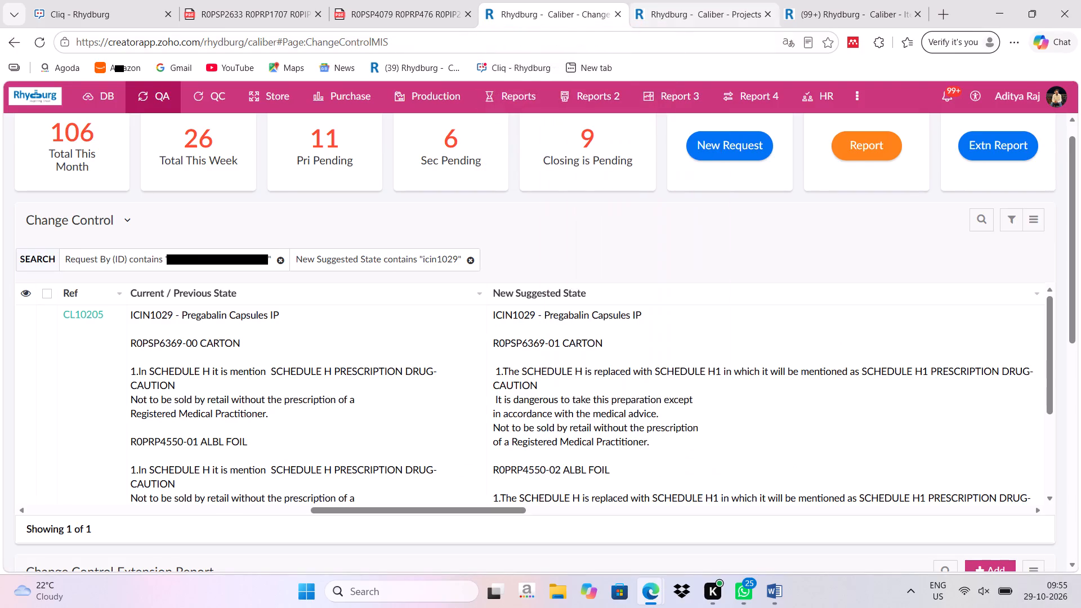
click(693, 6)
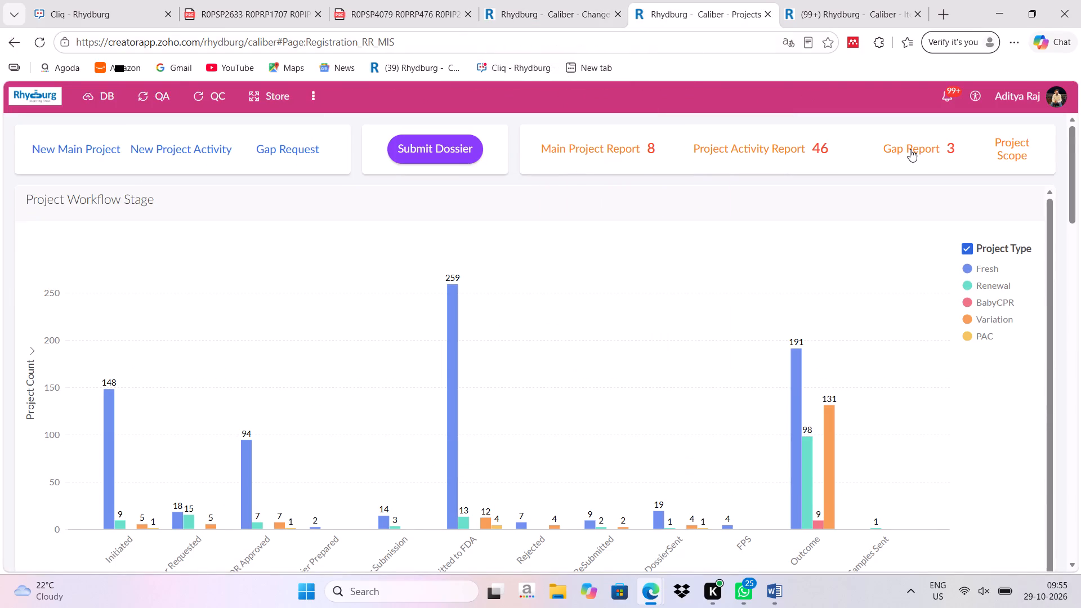
Open the Gap Report from the Regulatory Projects page.
click(910, 149)
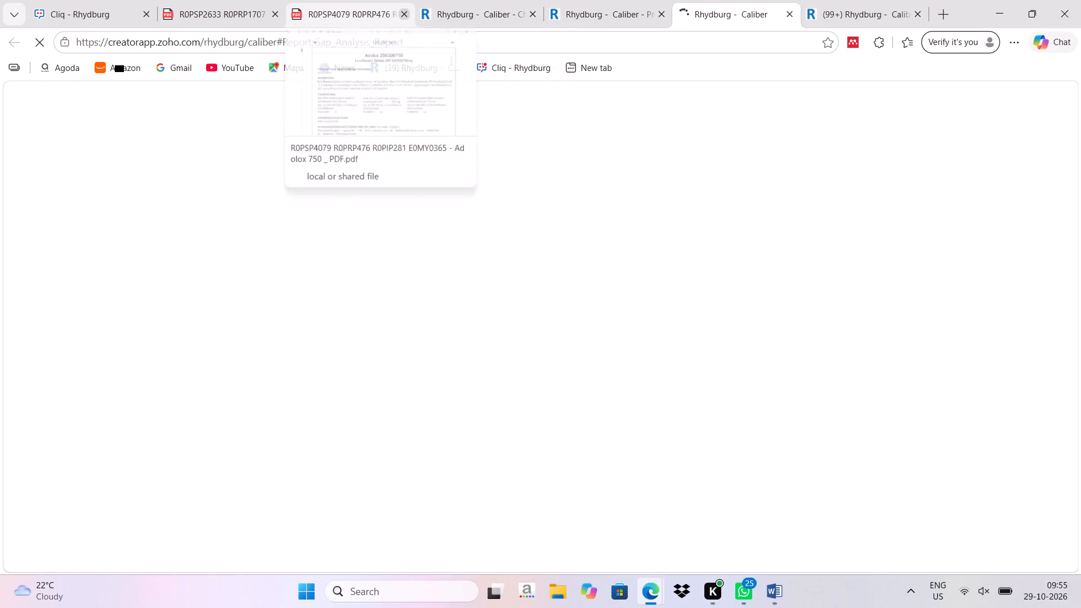
Close the two open PDF files, R0PSP4079 Adolox 750 and R0PSP2633.
click(404, 10)
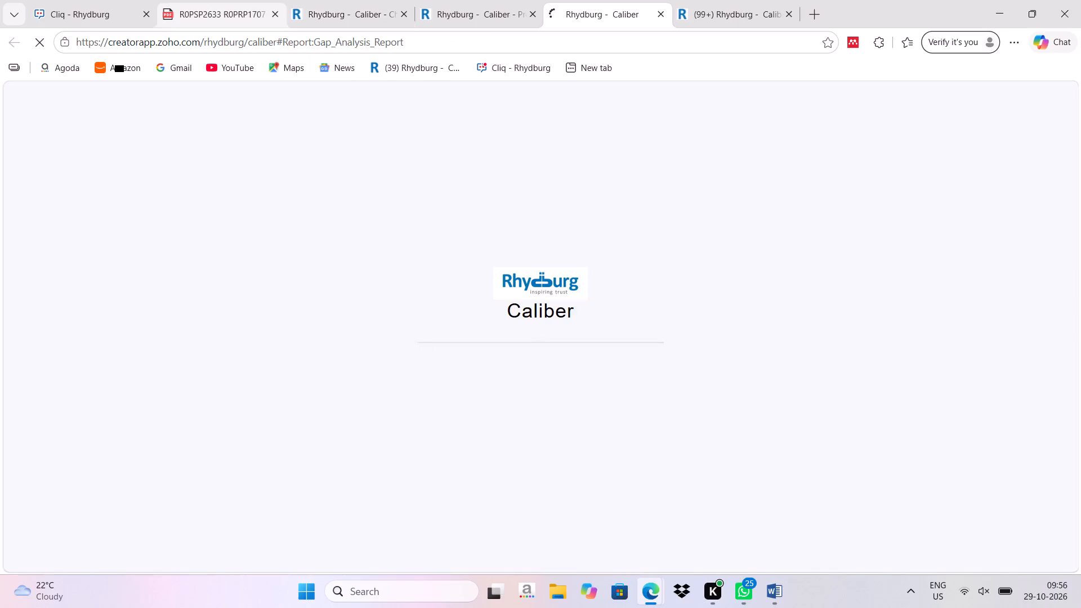
click(276, 12)
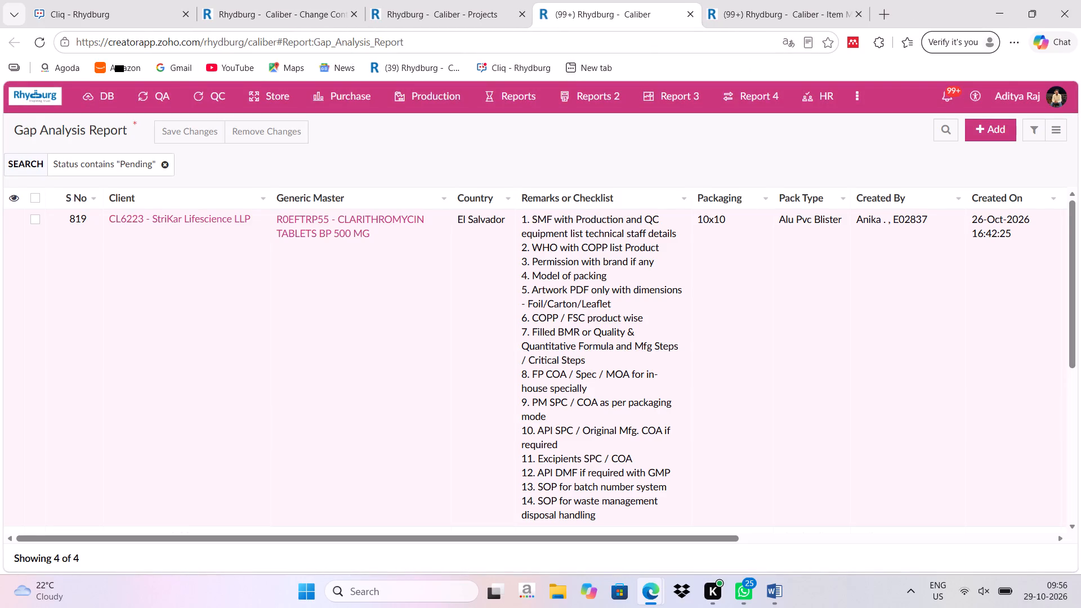
Look through the pending entries in the Gap Analysis Report and return to the Change Control page.
scroll(604, 296, down, 12)
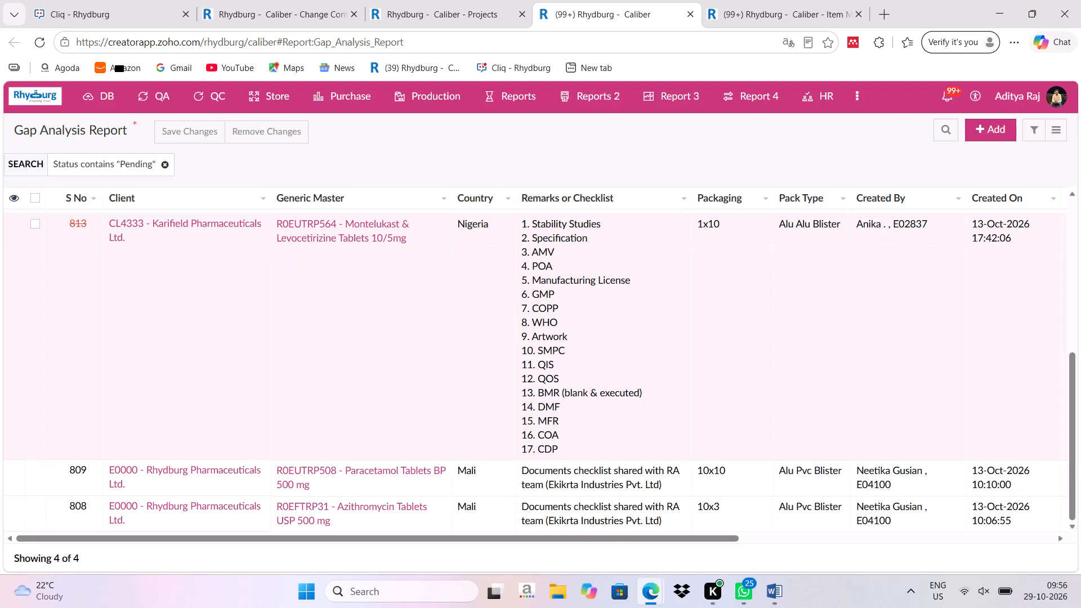
click(258, 10)
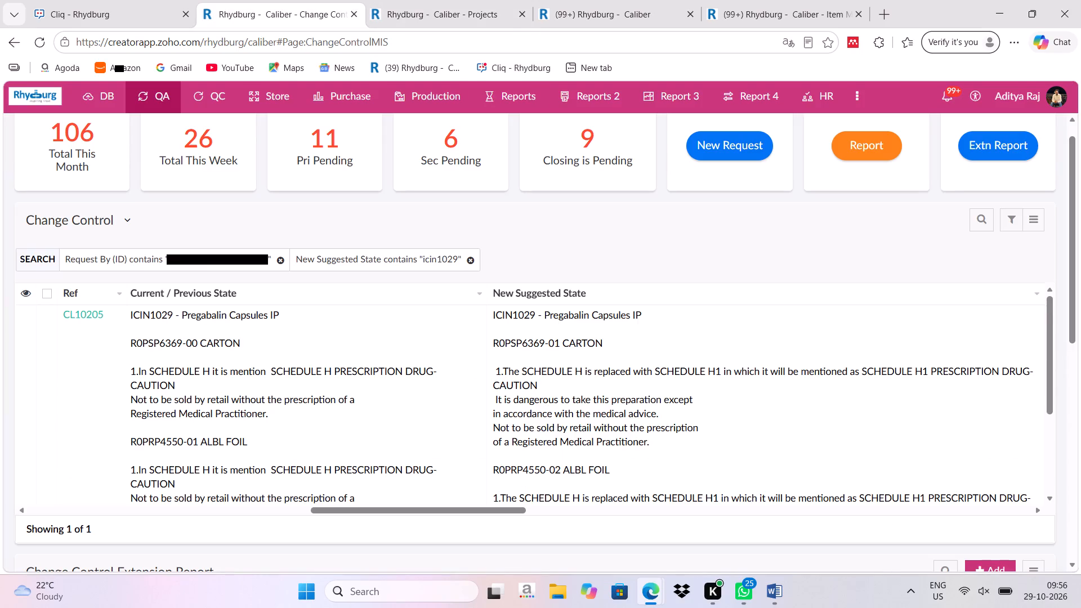
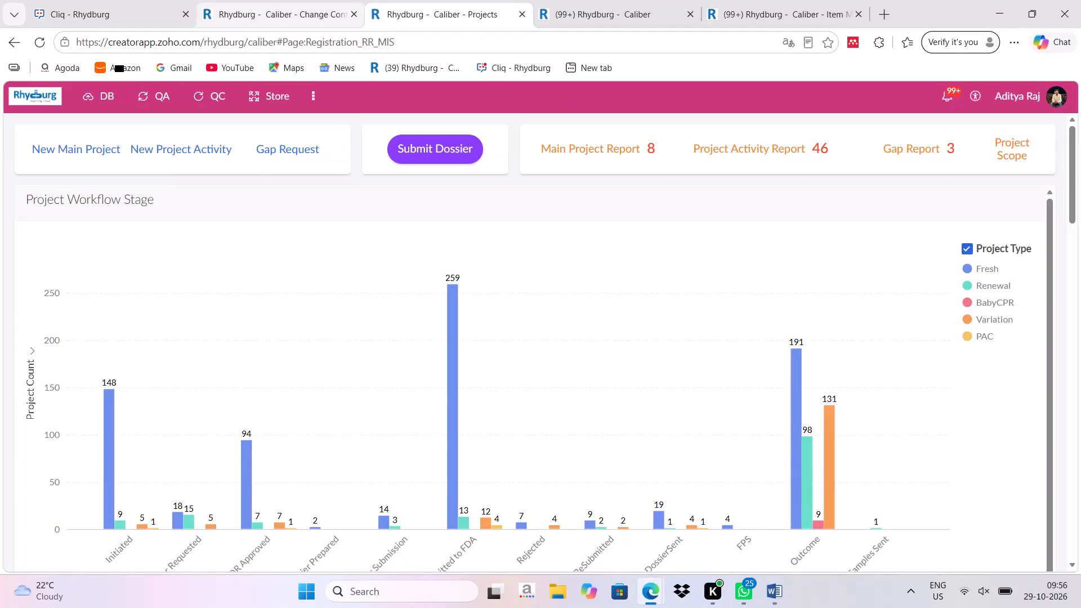
Check the open Caliber reports and return to the first entries of the Gap Analysis Report filtered by Pending status.
click(280, 2)
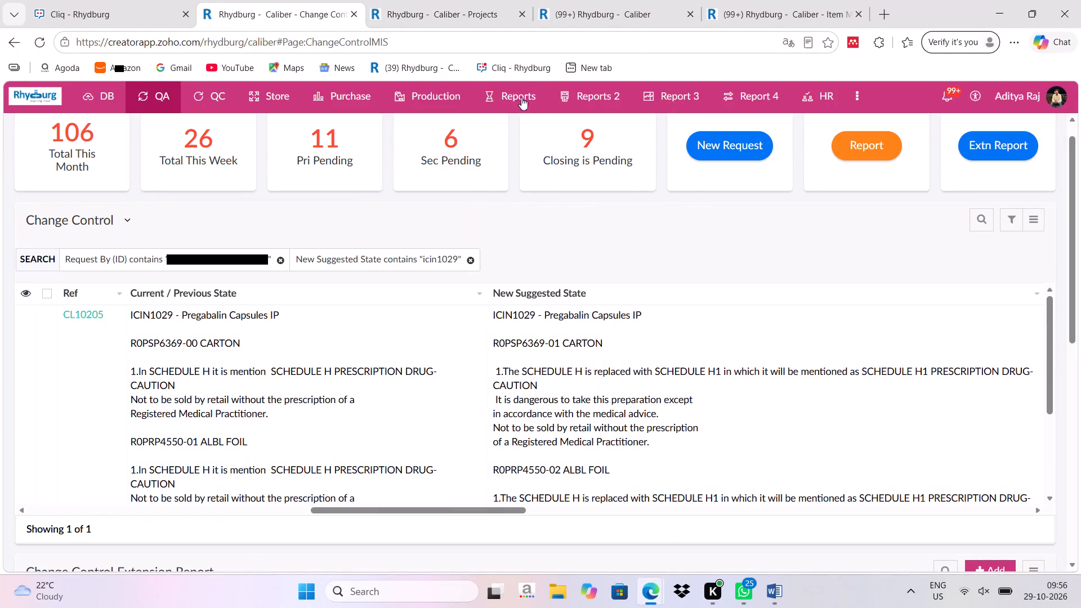
click(613, 0)
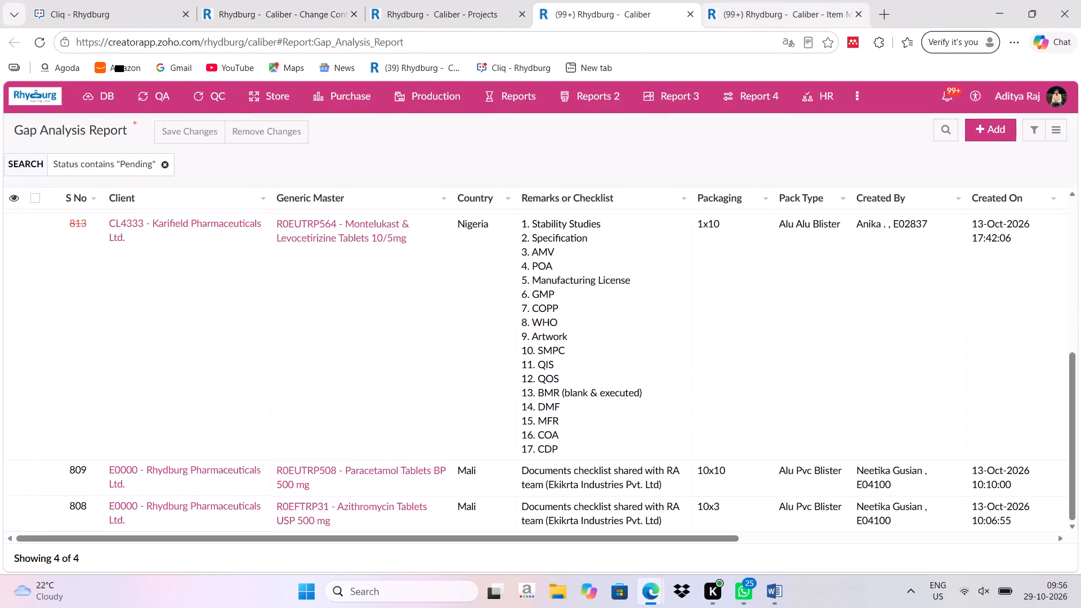
click(759, 0)
click(643, 5)
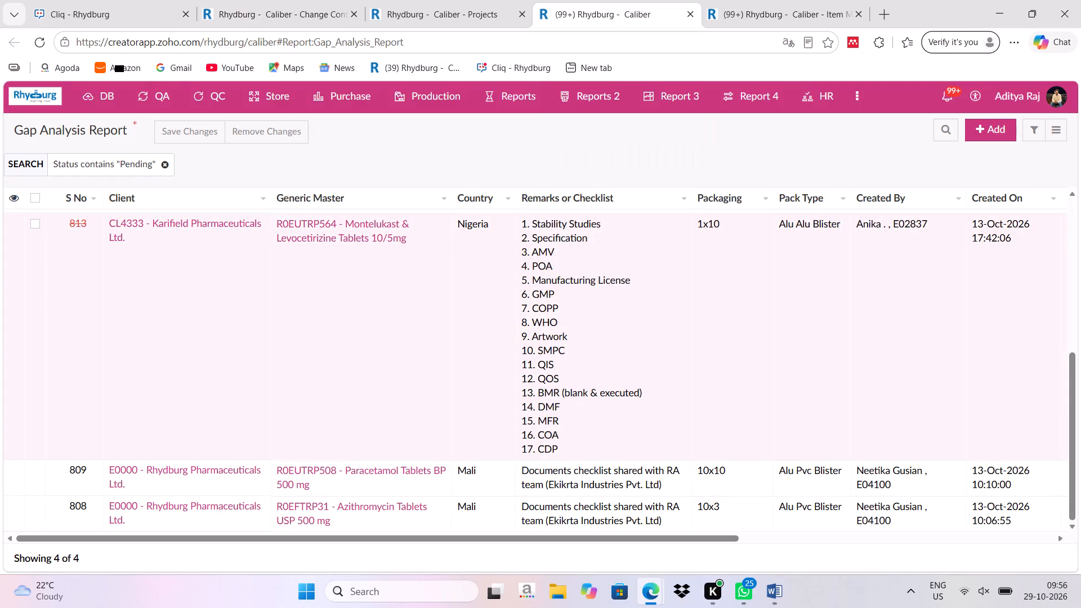
scroll(517, 363, up, 6)
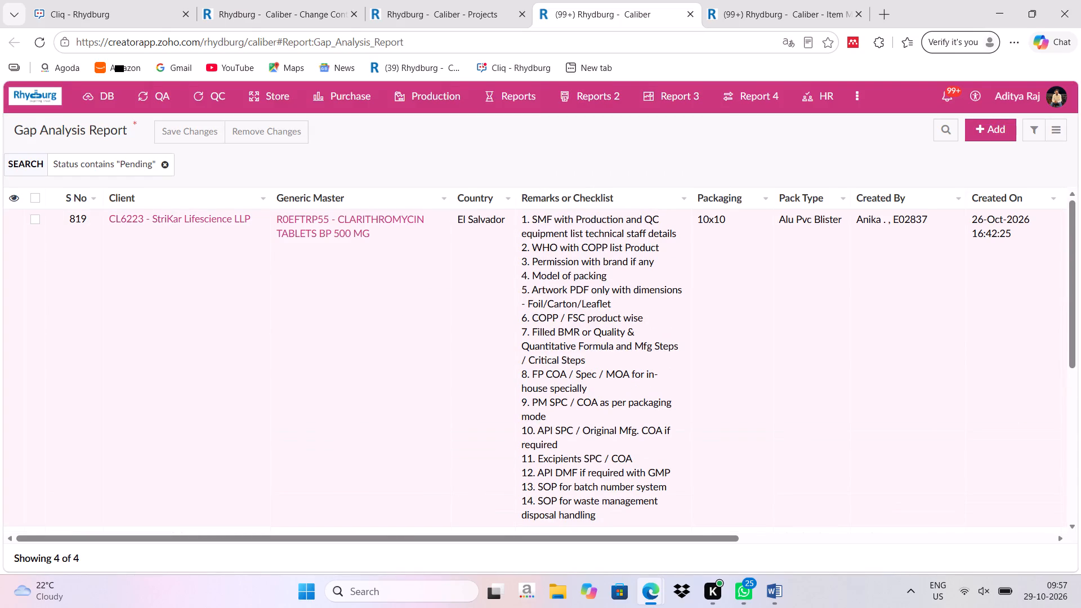
Show the pending Gap Analysis Report entries side by side with the second browser window holding the Artwork Review Report.
scroll(549, 376, down, 7)
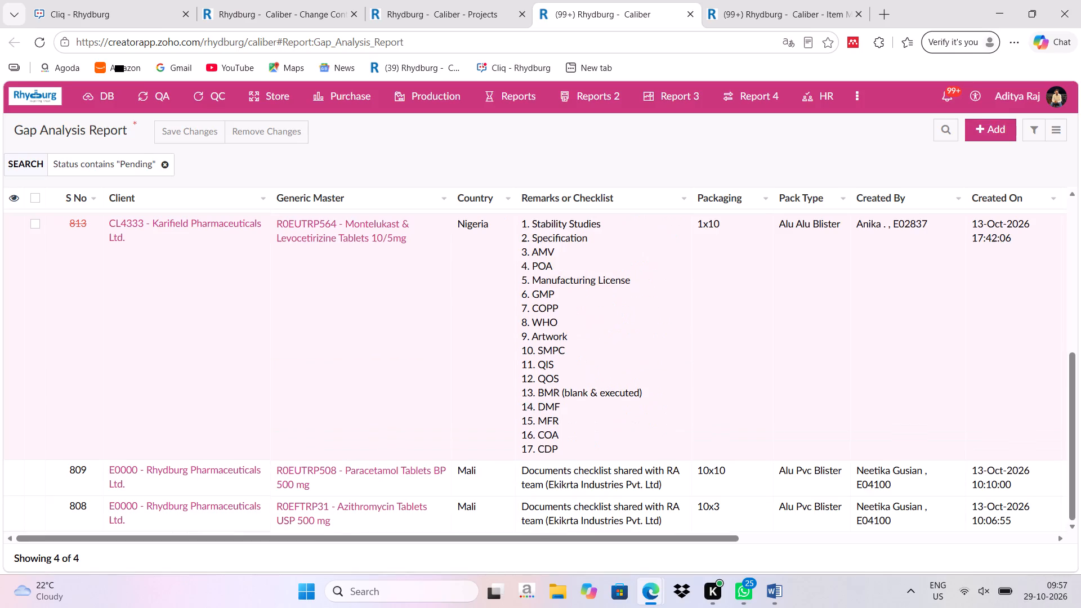
scroll(547, 375, down, 3)
click(1031, 12)
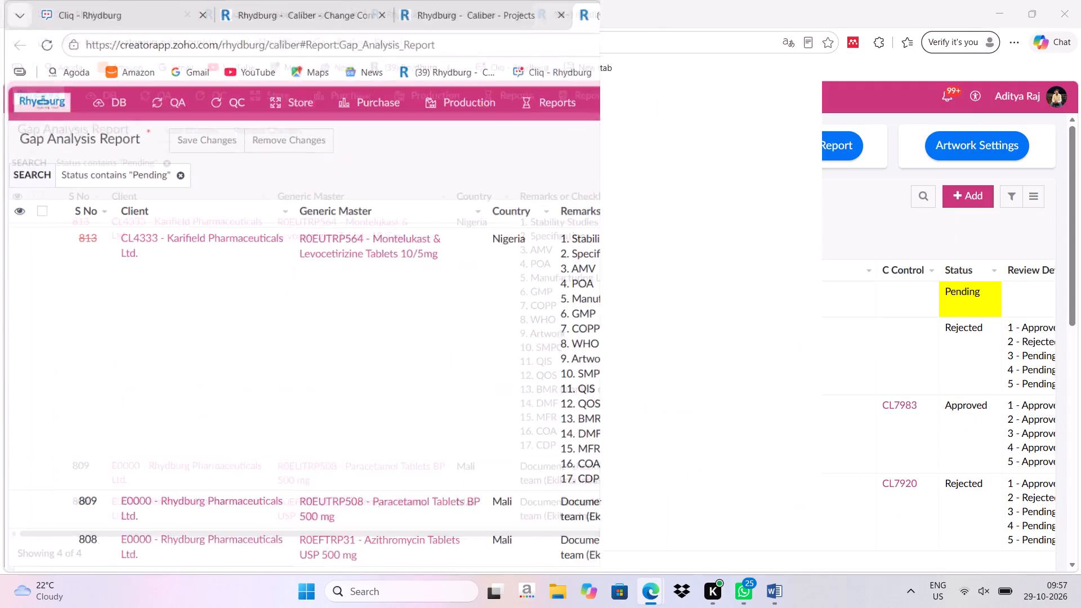
click(1033, 12)
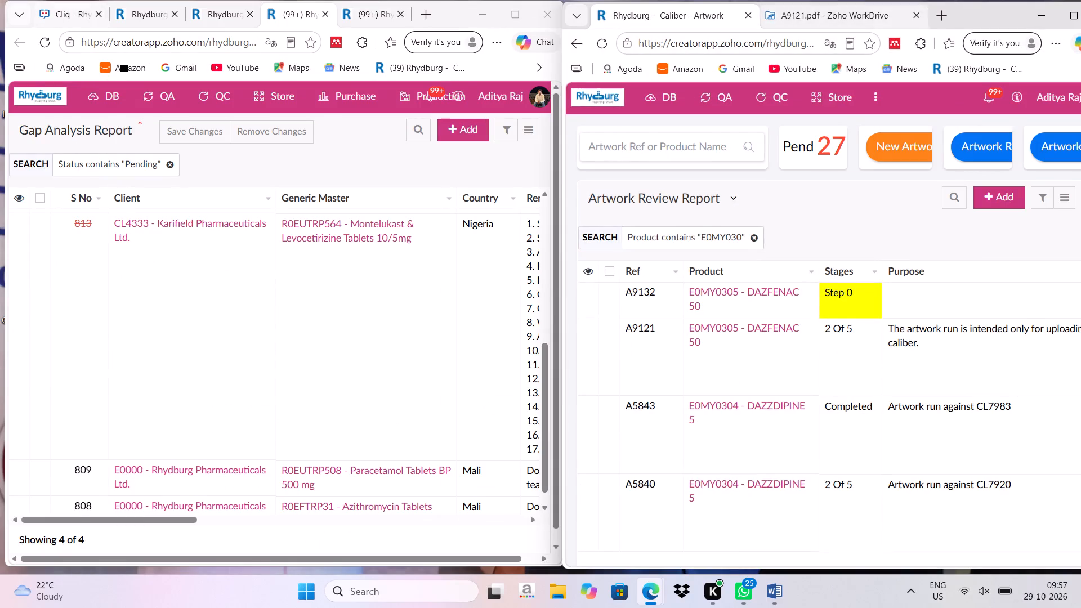
Open Cliq in a new tab of the browser window that holds the Artwork Review Report.
click(949, 13)
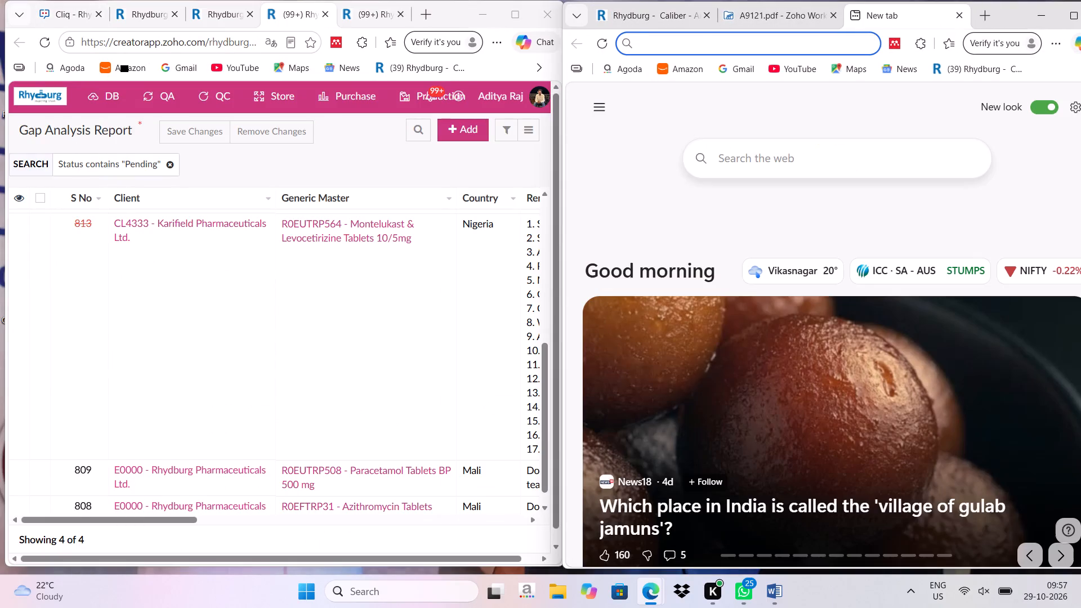
text(cliq)
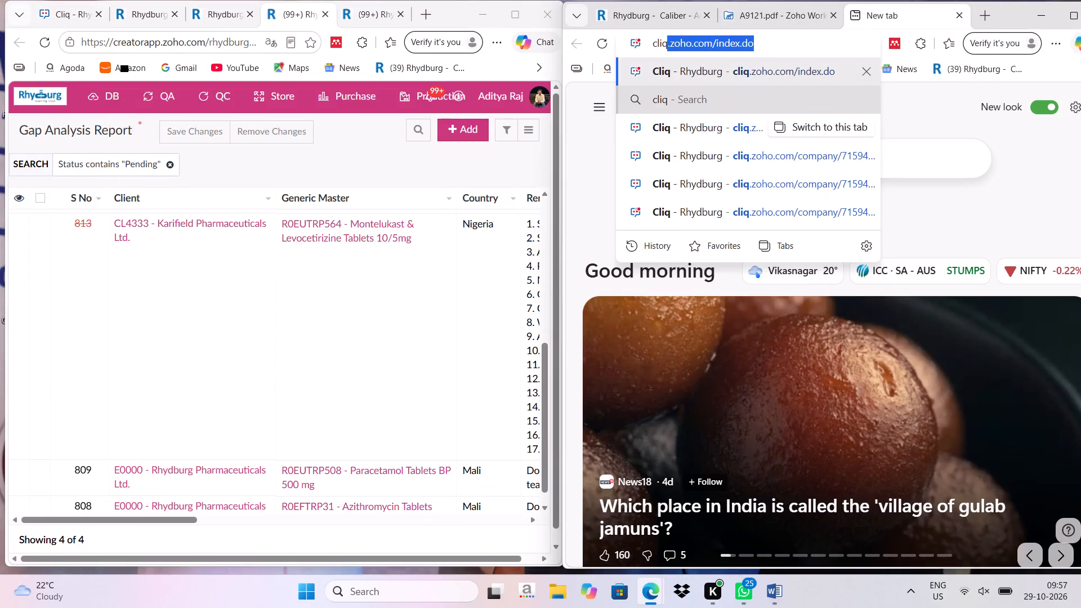
click(651, 74)
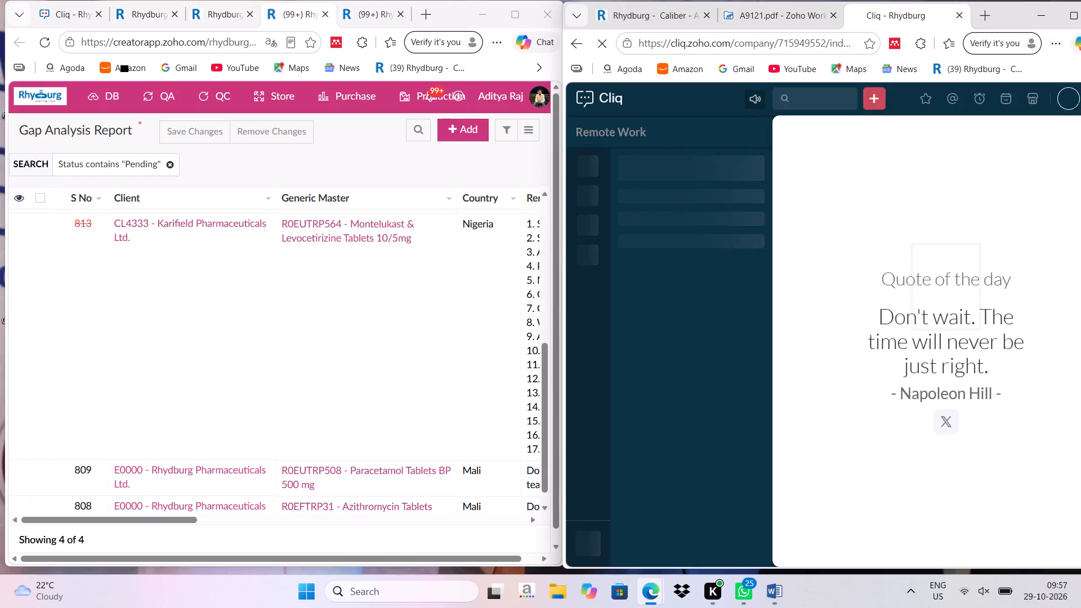
Search Cliq for "sales" and open the #Sales & Reg Team channel.
click(808, 97)
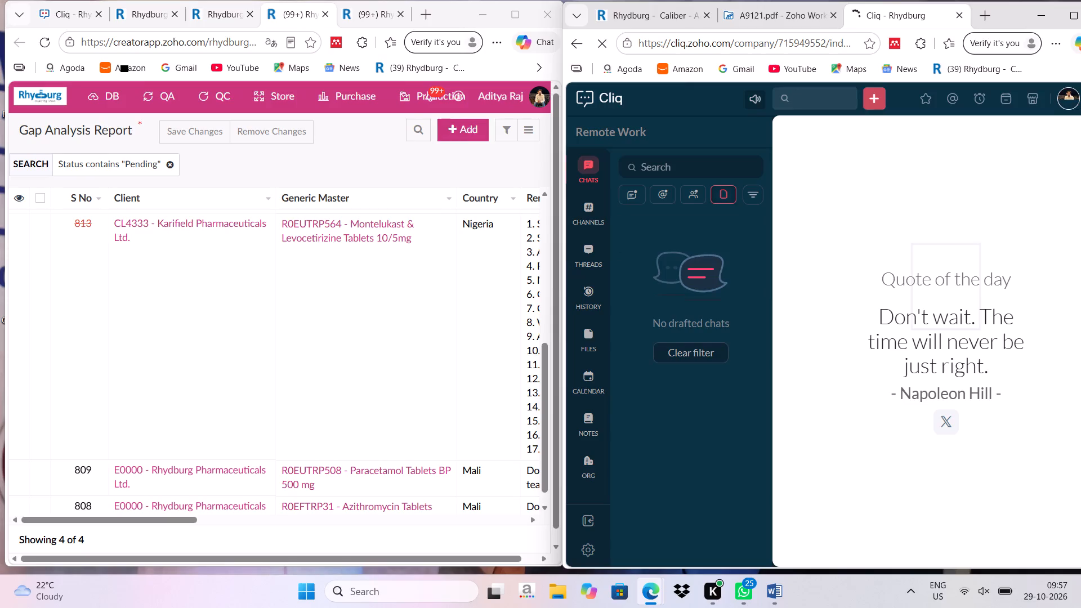
text(Sa)
text(les)
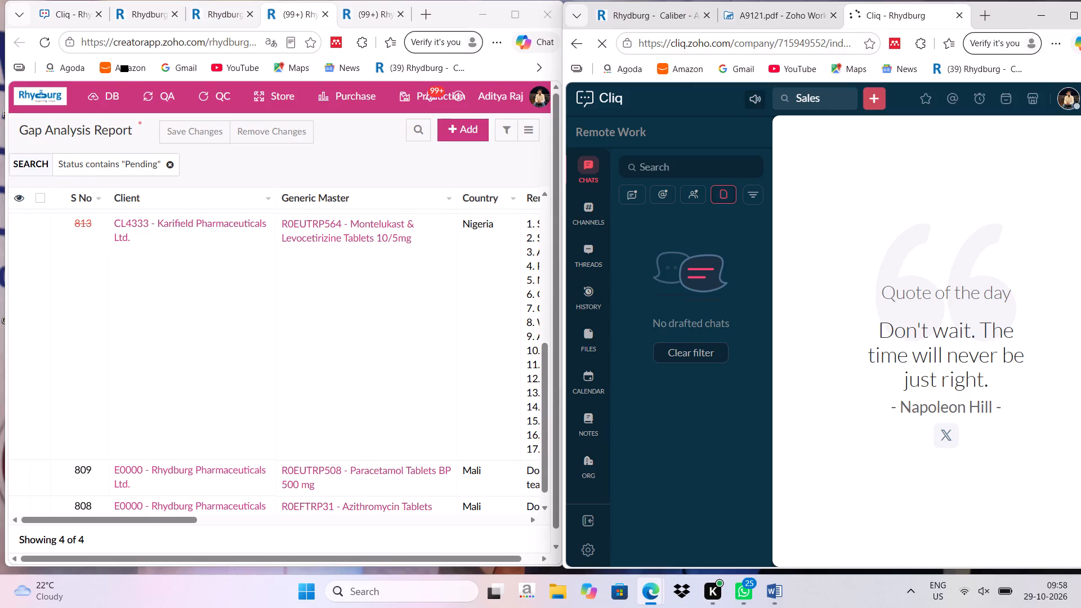
click(837, 104)
click(837, 104)
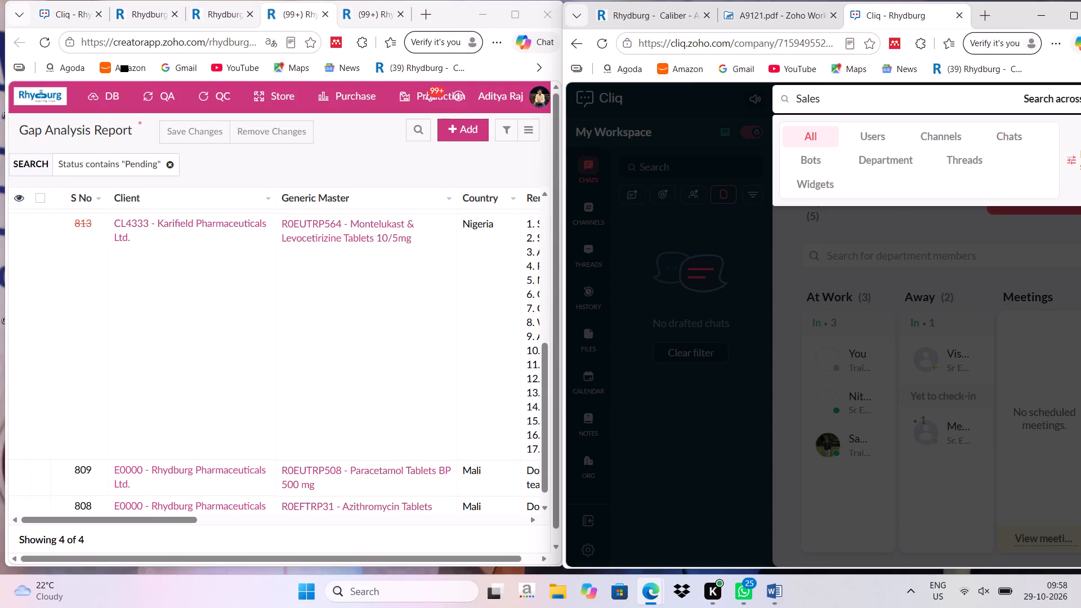
click(782, 328)
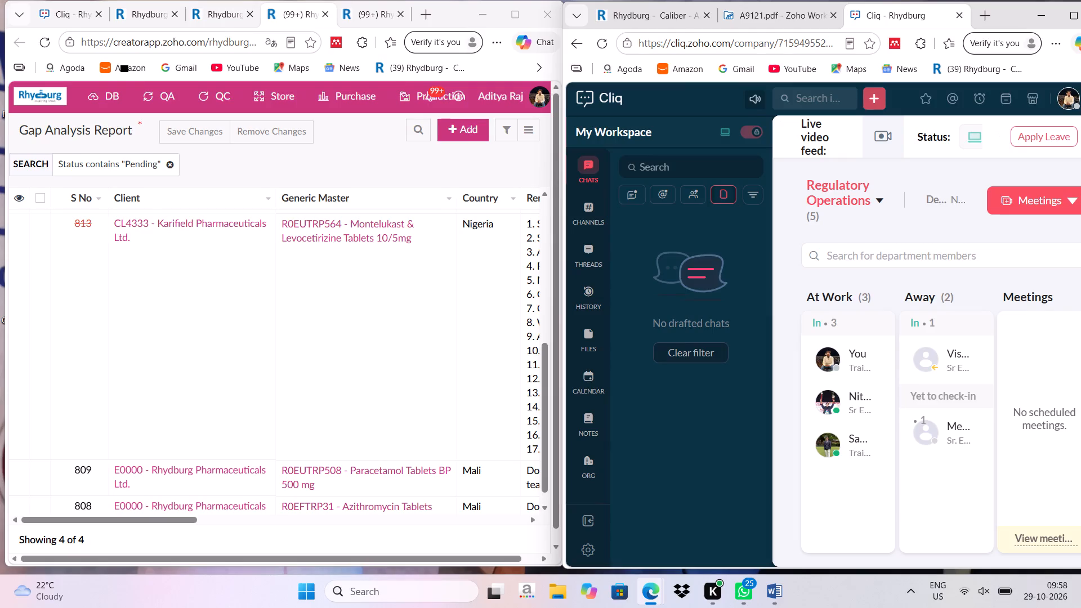
click(832, 97)
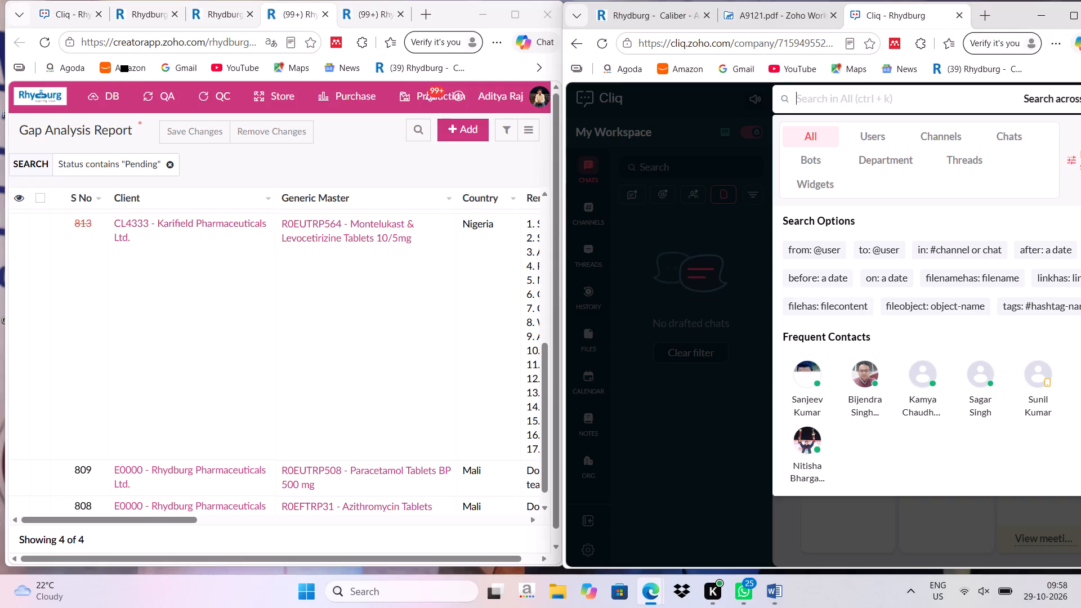
text(sales)
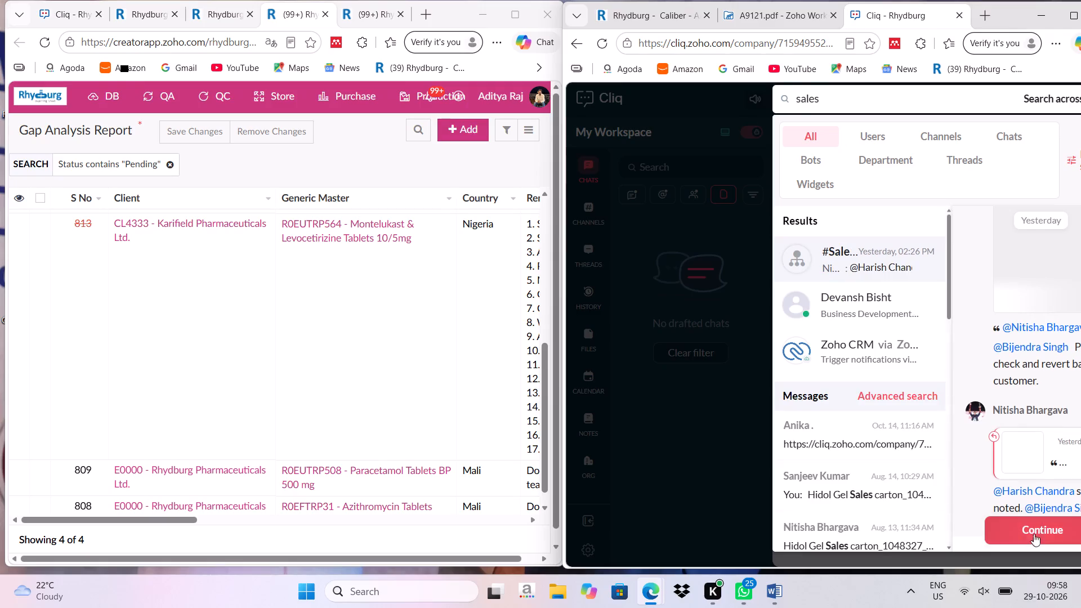
click(1037, 534)
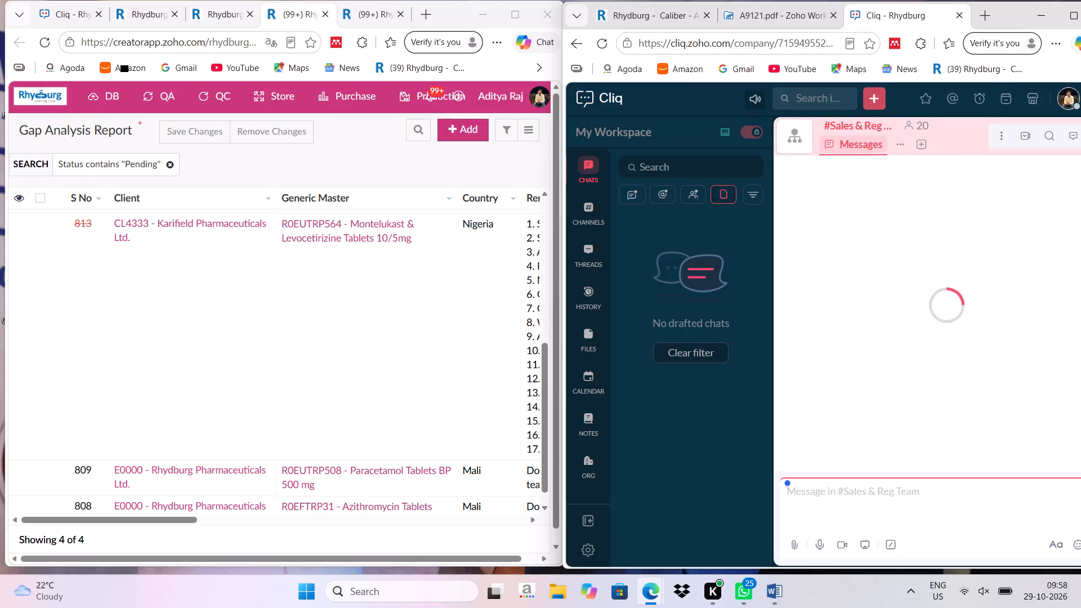
Look back through the #Sales & Reg Team channel's October messages for the checklist of the pending gap entries.
scroll(860, 349, up, 1)
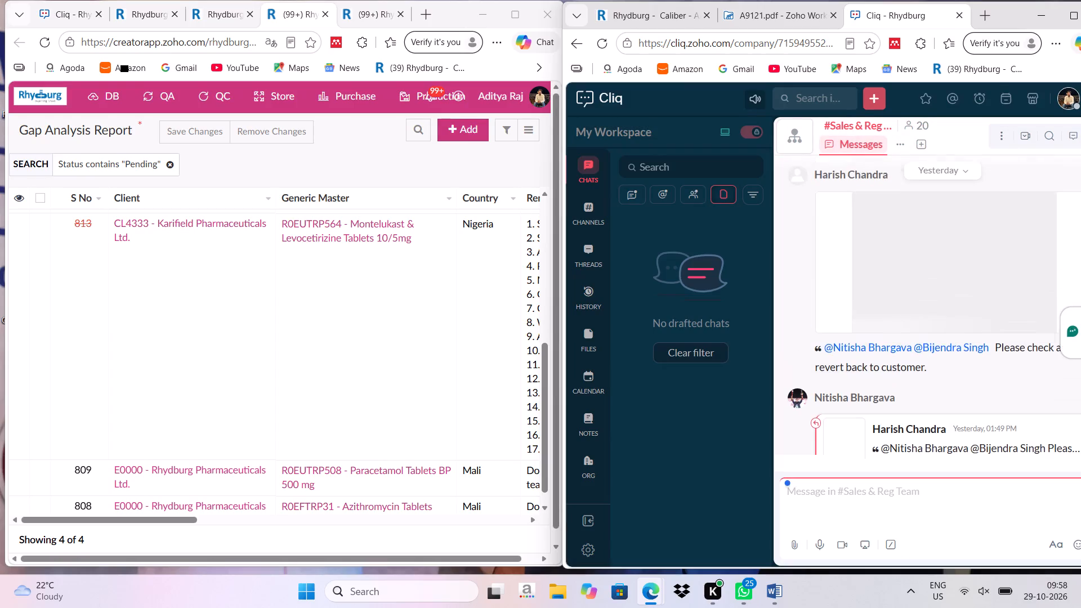
scroll(860, 349, up, 7)
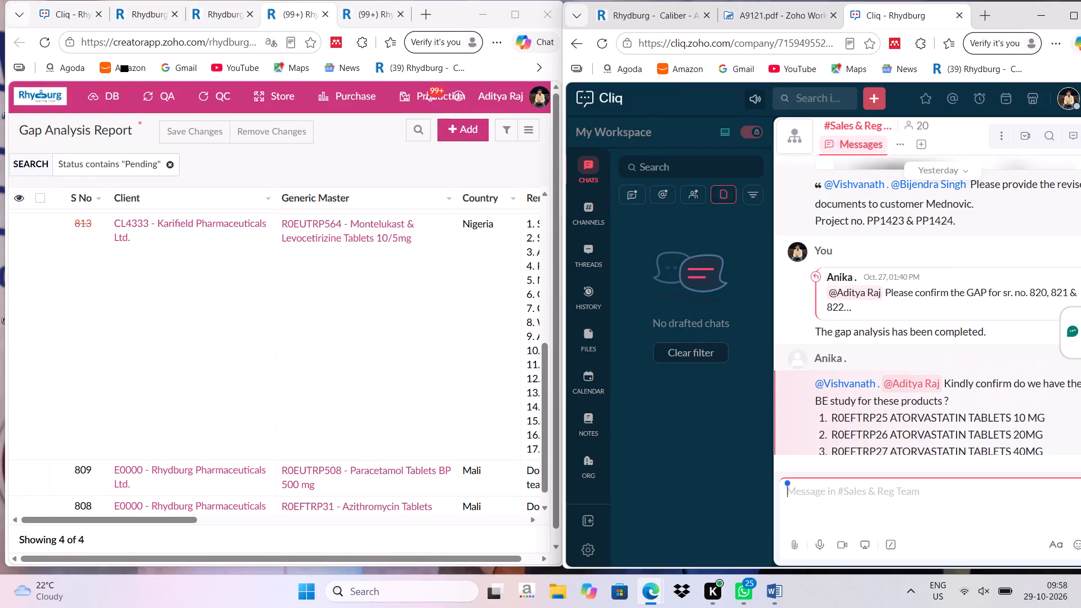
scroll(860, 349, up, 15)
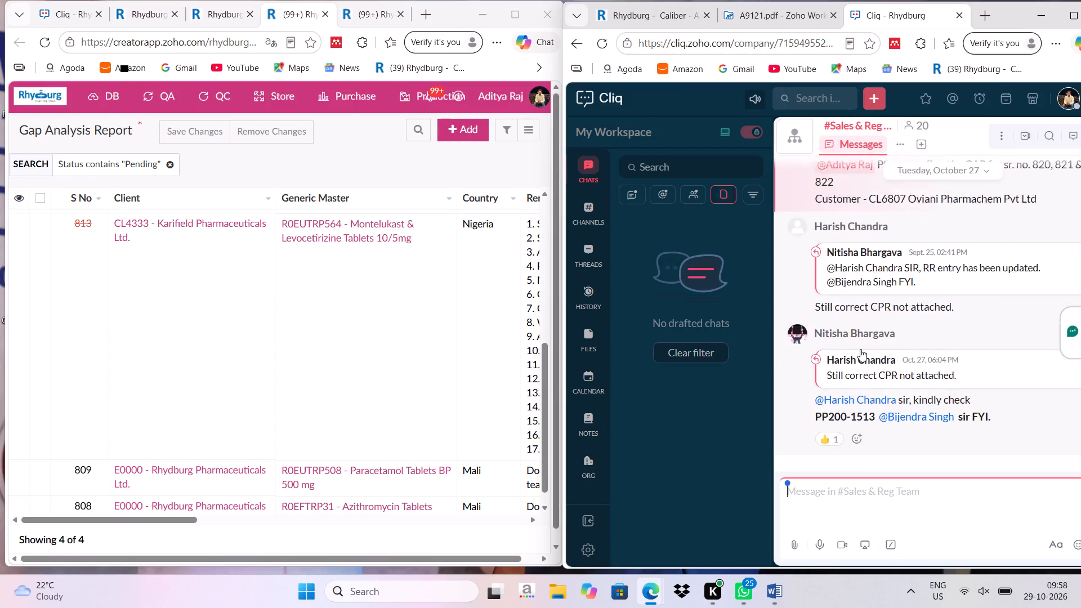
scroll(860, 349, up, 6)
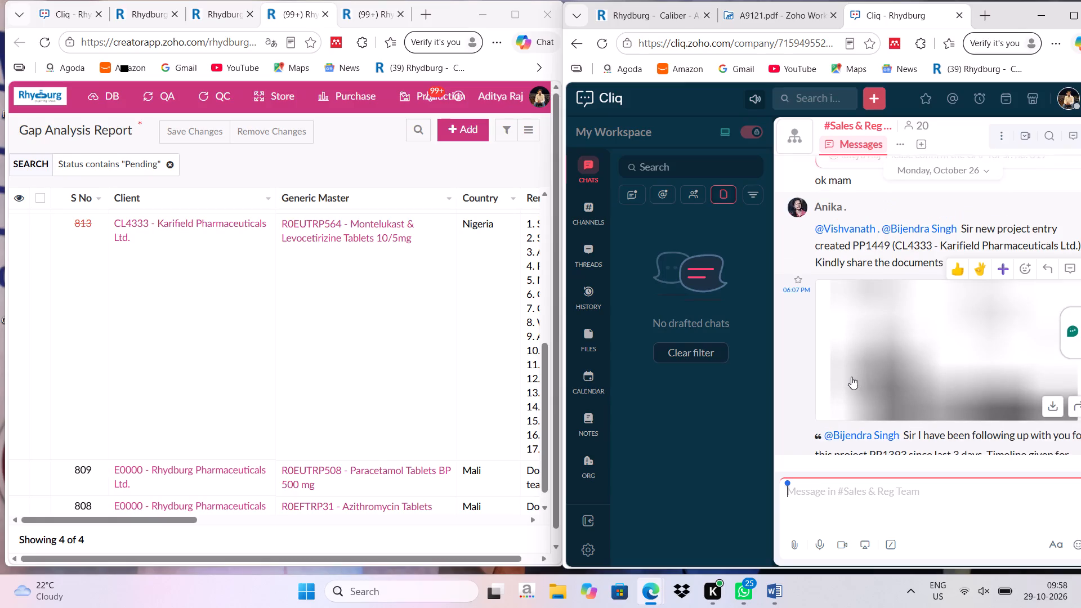
scroll(851, 377, down, 2)
scroll(850, 375, up, 7)
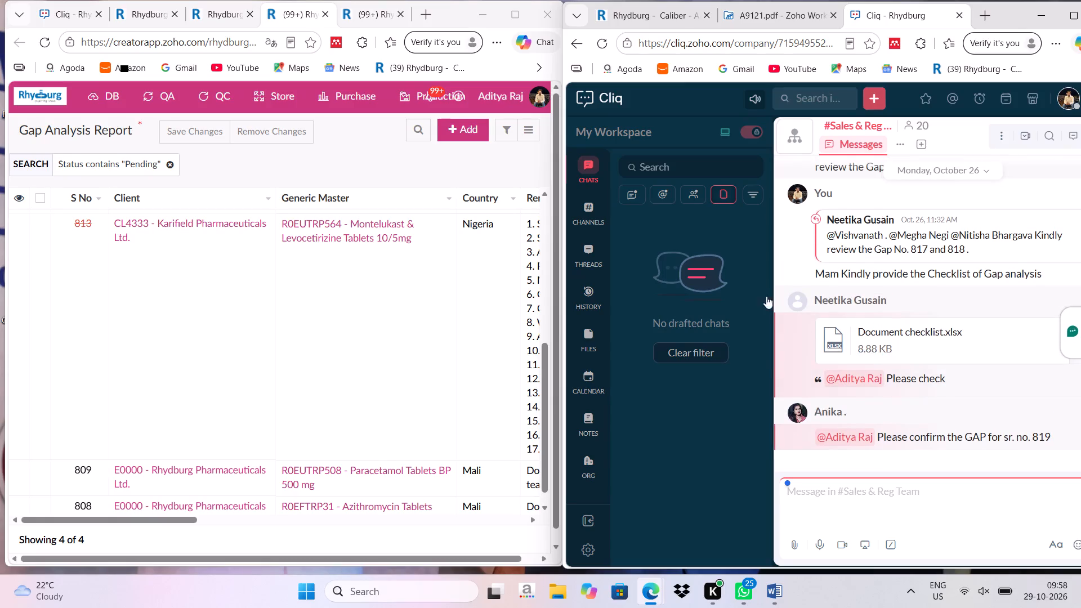
scroll(374, 401, down, 1)
scroll(915, 352, up, 2)
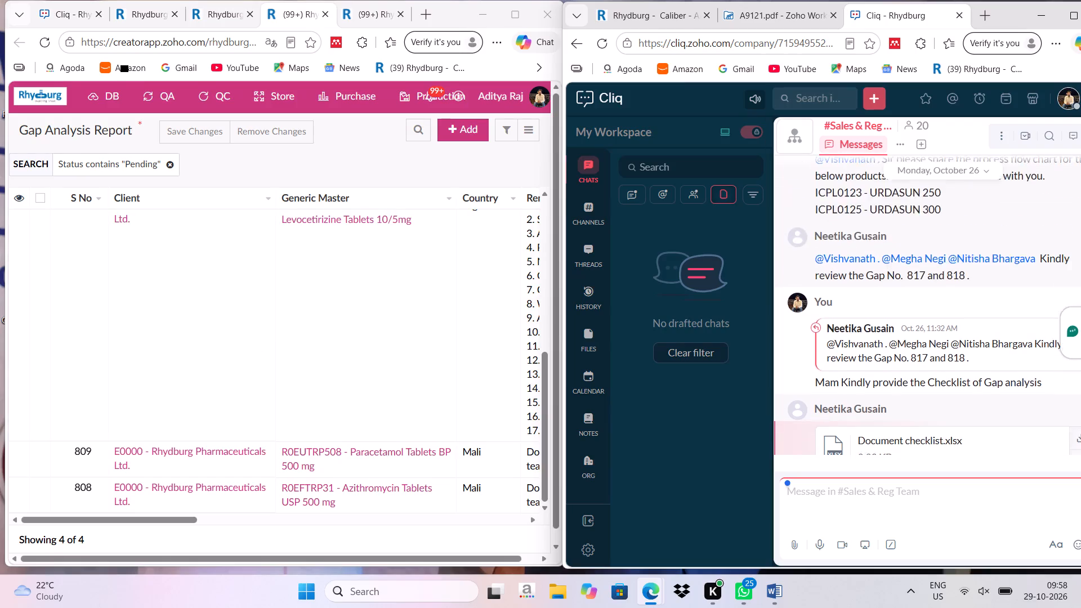
scroll(915, 352, up, 8)
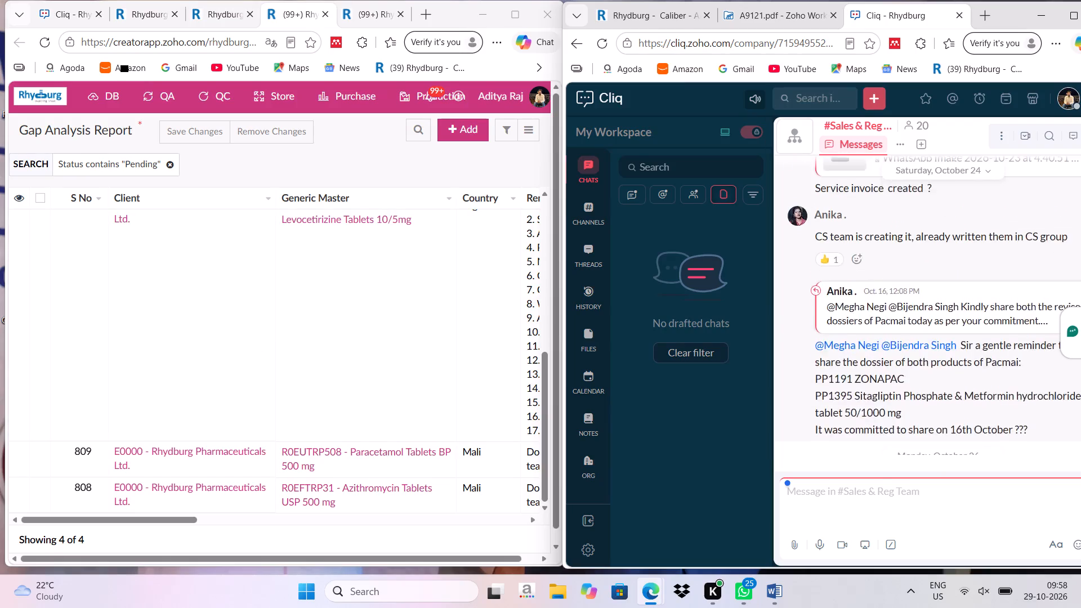
scroll(915, 352, up, 8)
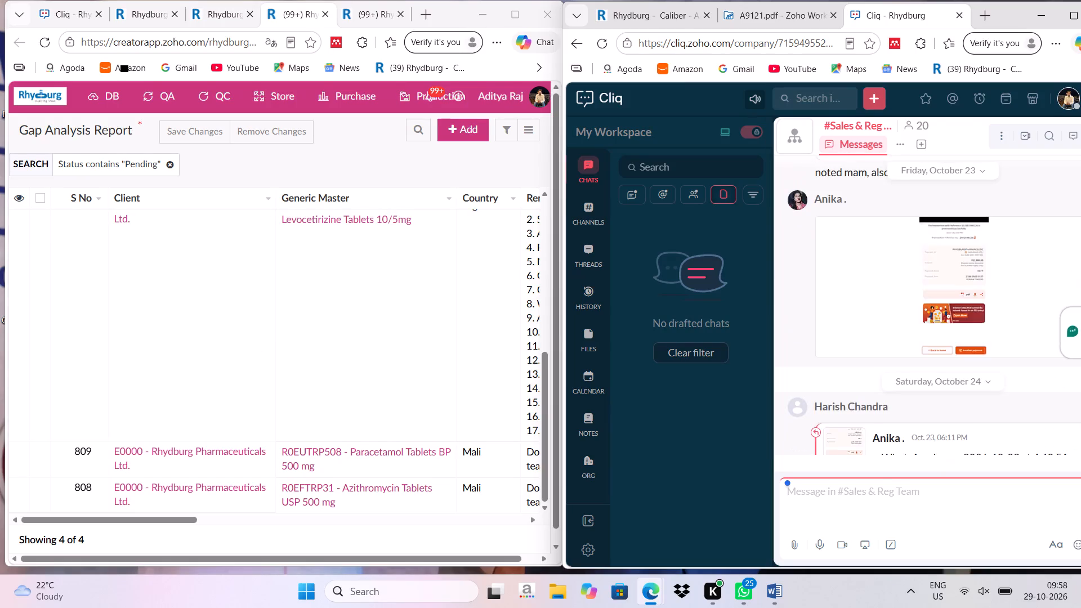
scroll(910, 347, up, 3)
scroll(875, 274, up, 3)
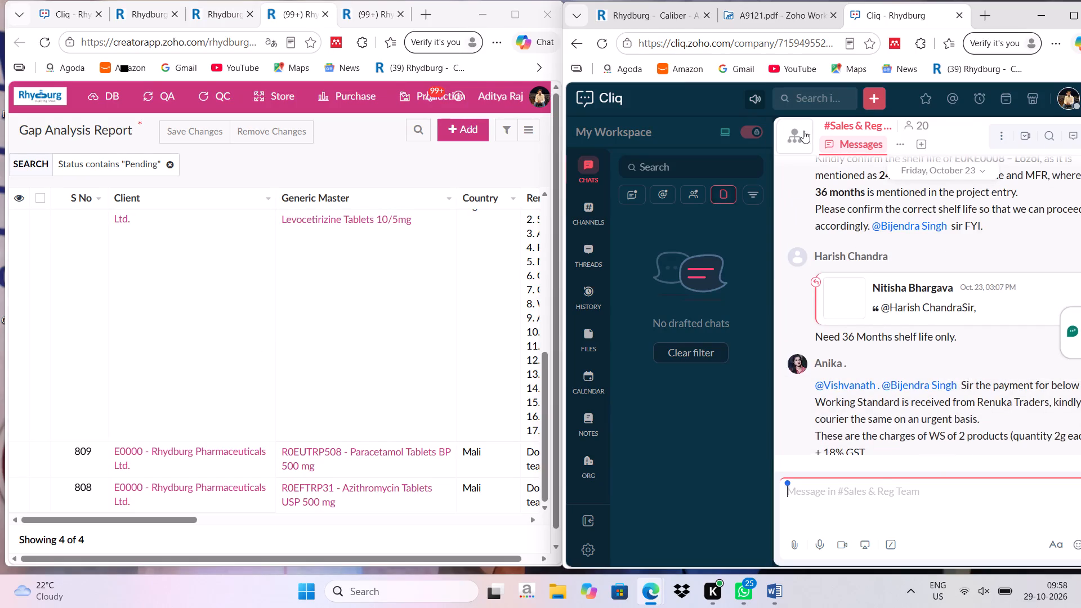
Search Cliq for "nit" and open the direct chat with the Regulatory Operations senior executive.
click(801, 102)
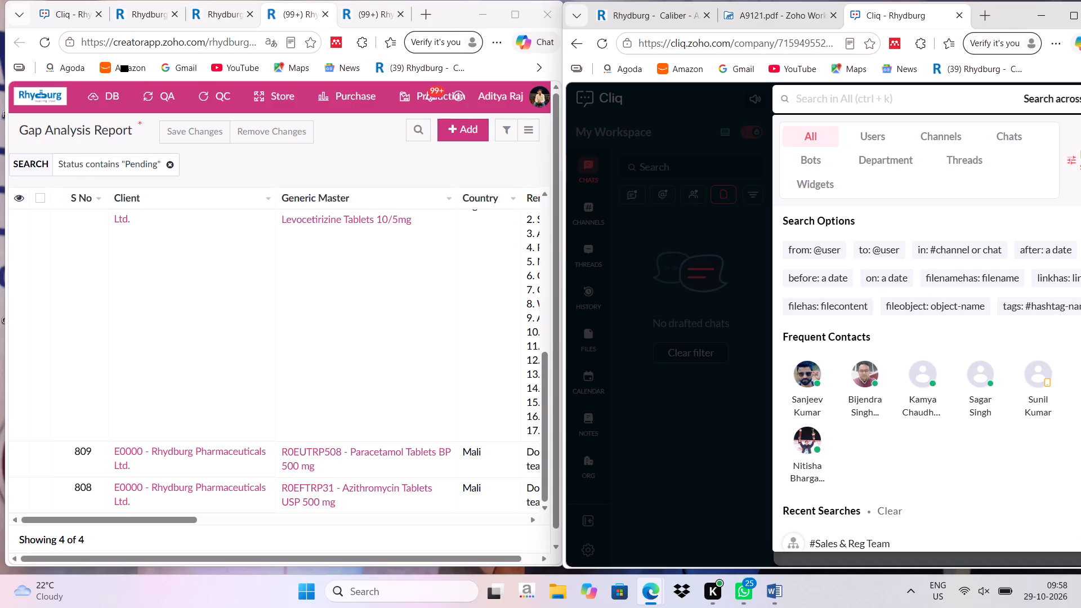
text(nit)
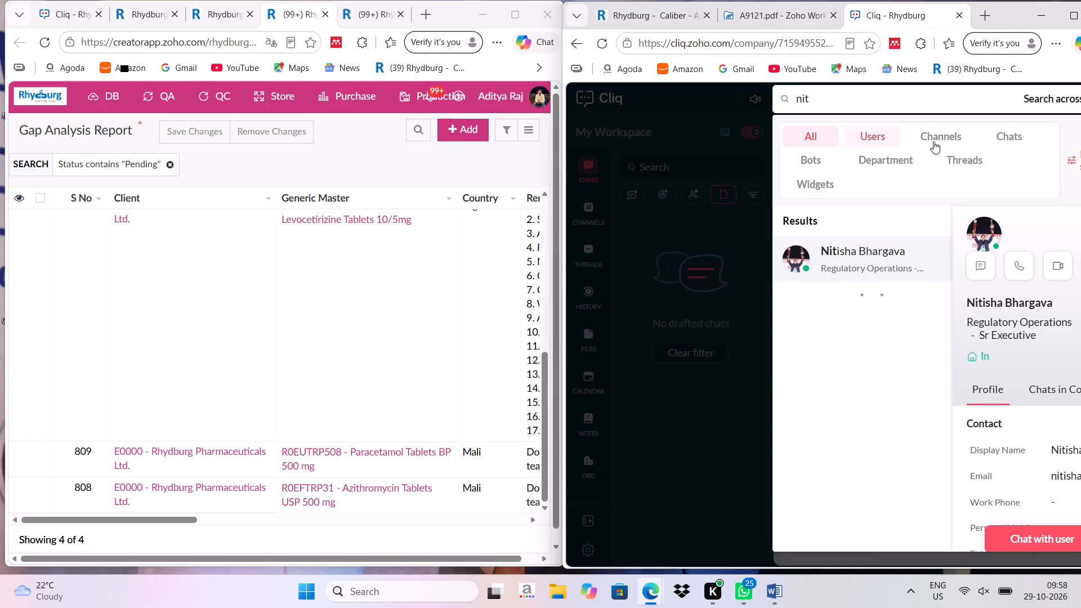
click(981, 267)
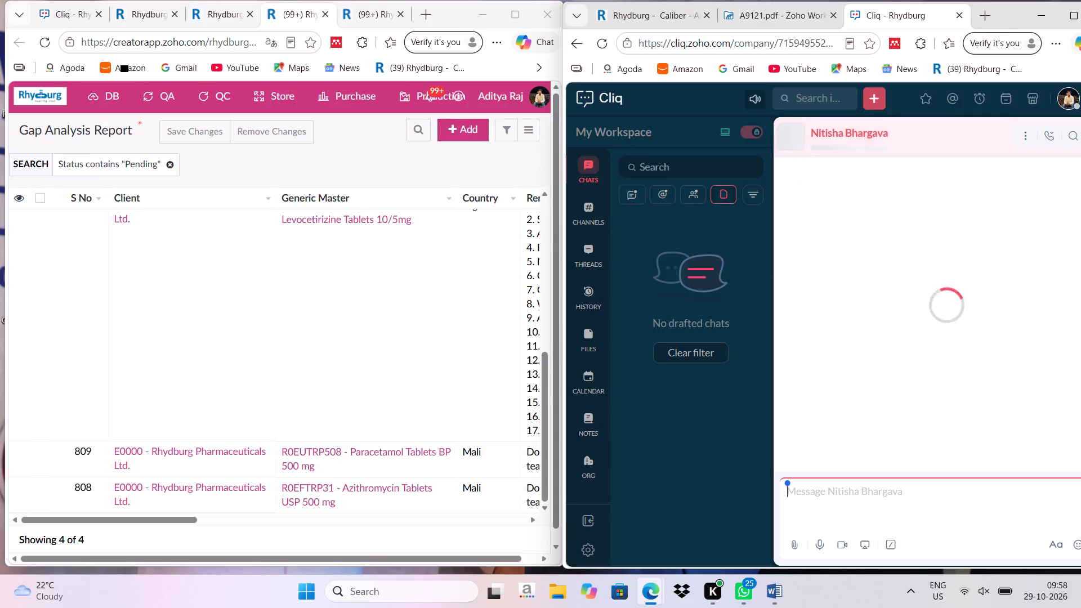
Find the forwarded Document_checklist.xlsx for gap numbers 807 to 812 in the chat history and preview it.
scroll(877, 340, up, 7)
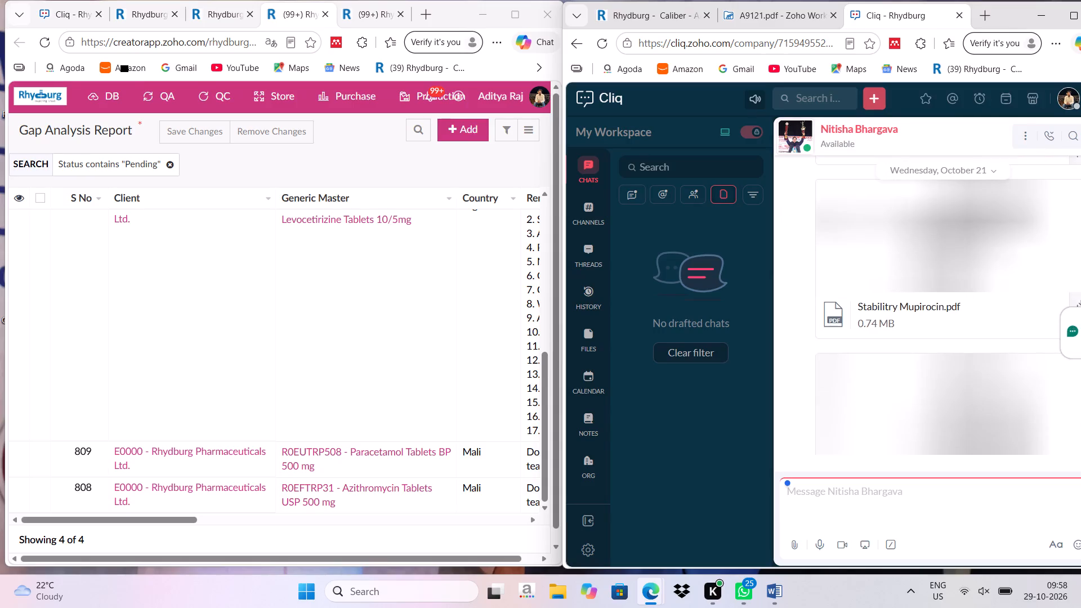
scroll(877, 340, up, 13)
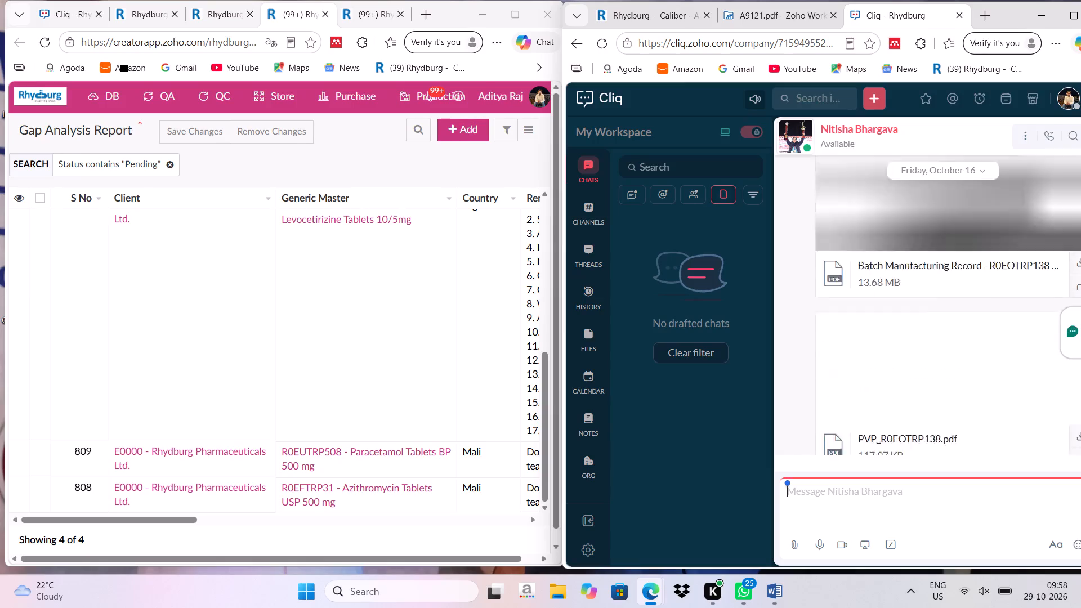
scroll(877, 340, up, 12)
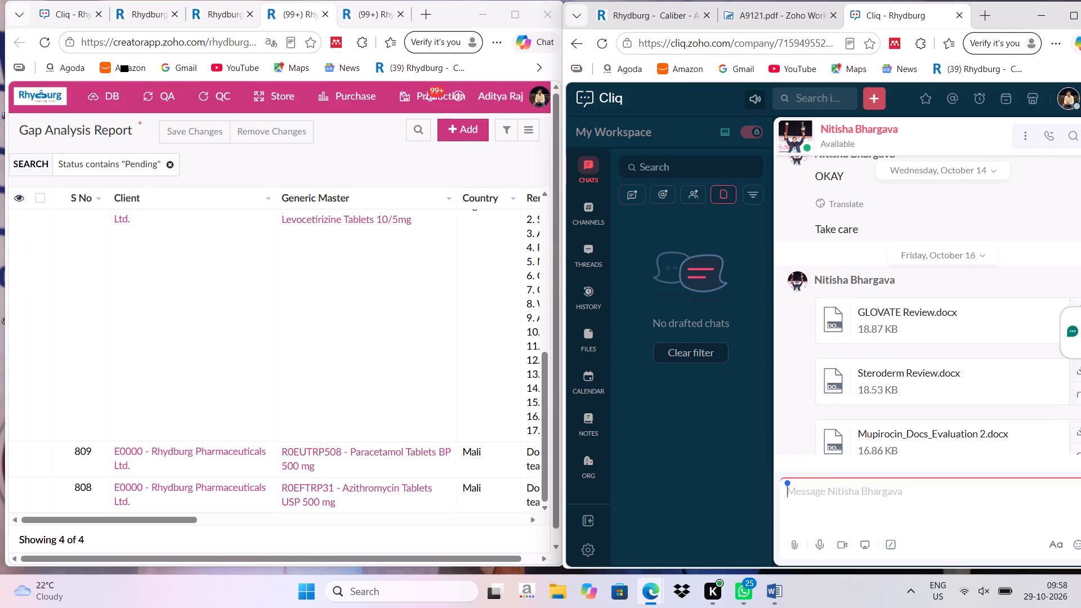
scroll(877, 340, up, 3)
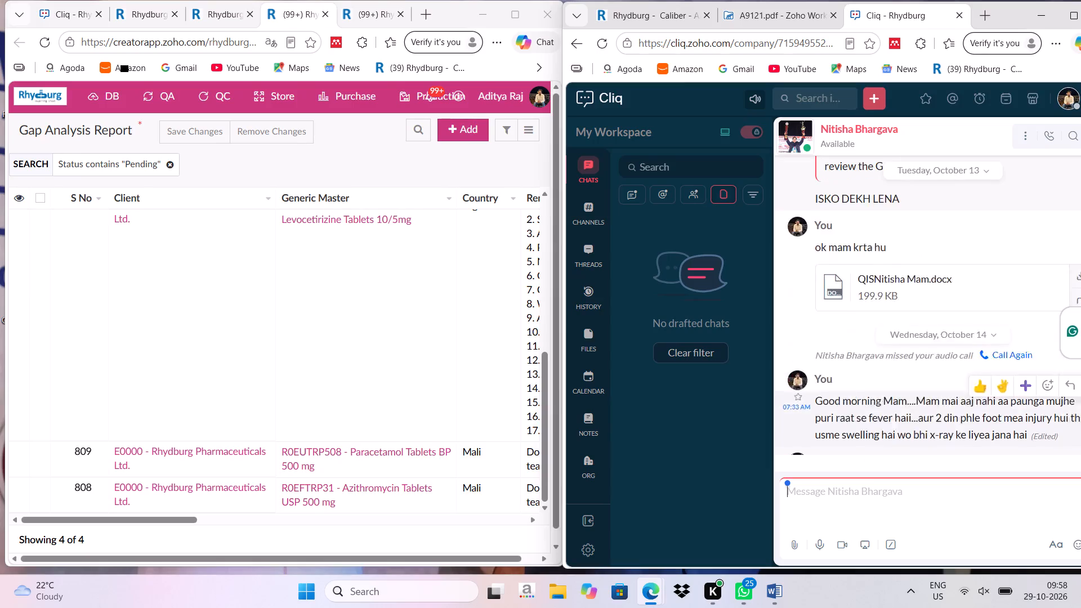
scroll(898, 319, up, 2)
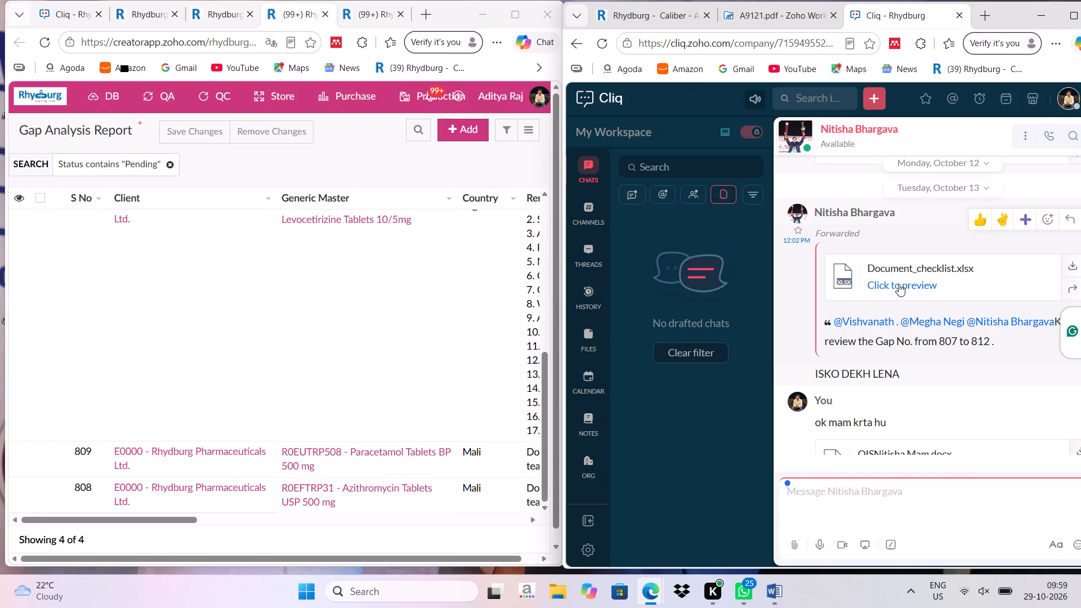
click(903, 287)
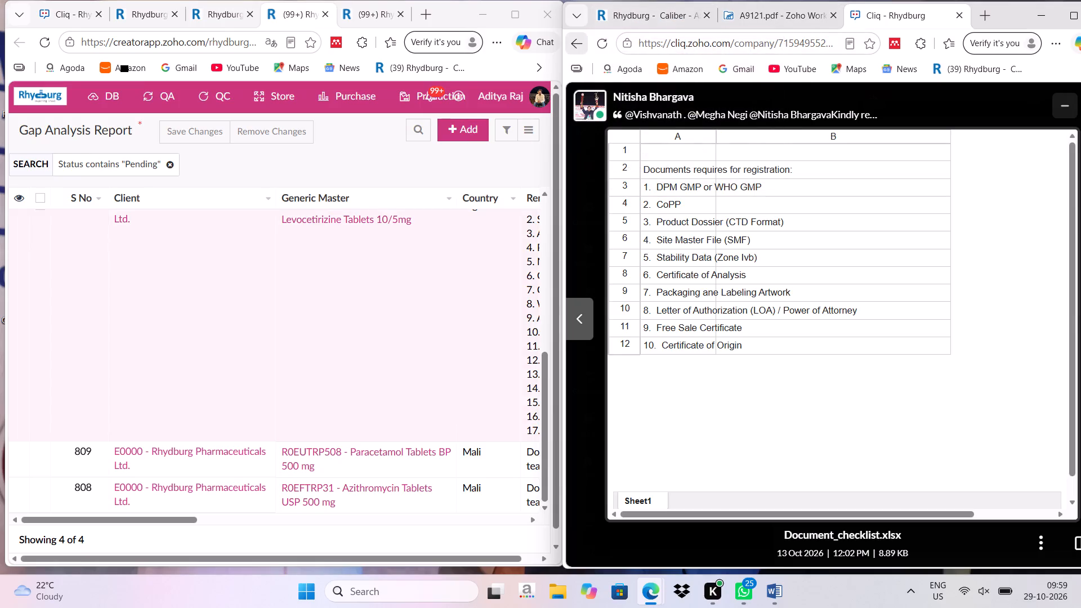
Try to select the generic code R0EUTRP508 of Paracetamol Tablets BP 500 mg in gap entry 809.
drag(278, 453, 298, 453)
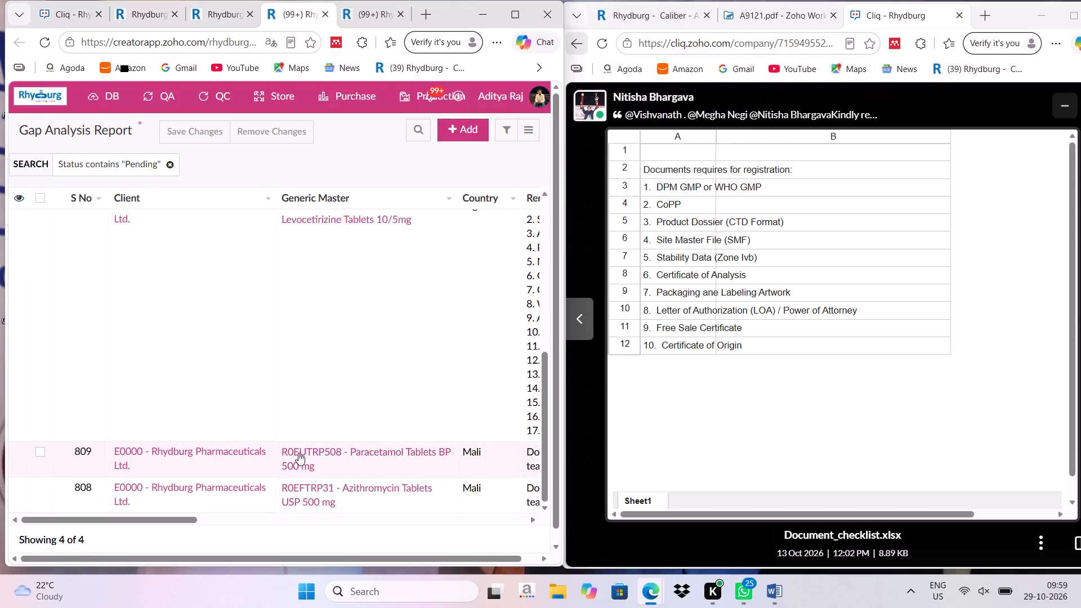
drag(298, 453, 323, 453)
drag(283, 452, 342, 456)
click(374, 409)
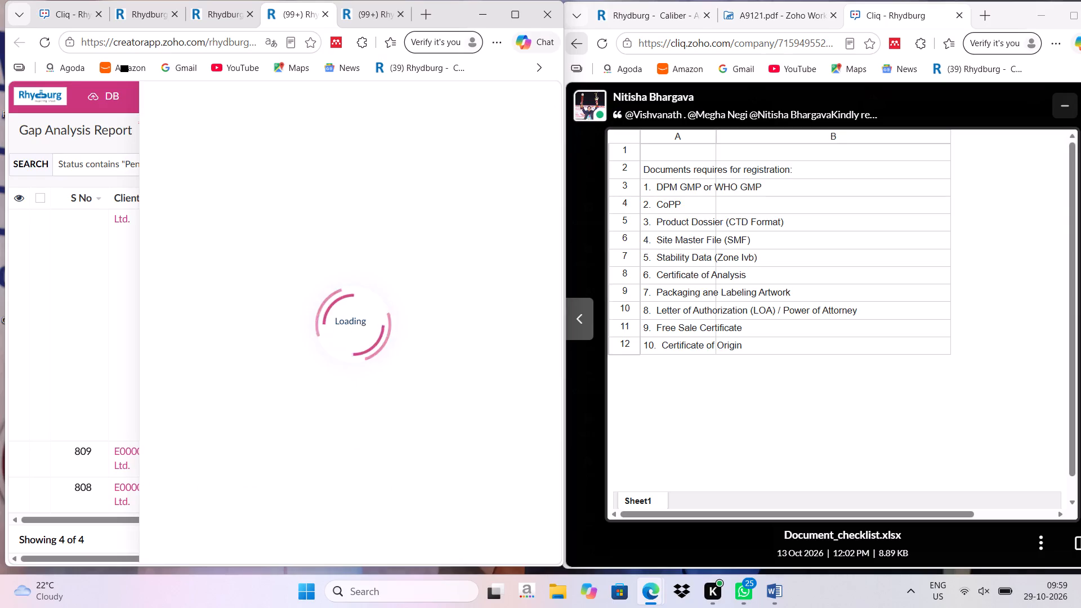
Search the web for "work drive" in a new tab of the Gap Analysis Report's browser window.
click(421, 14)
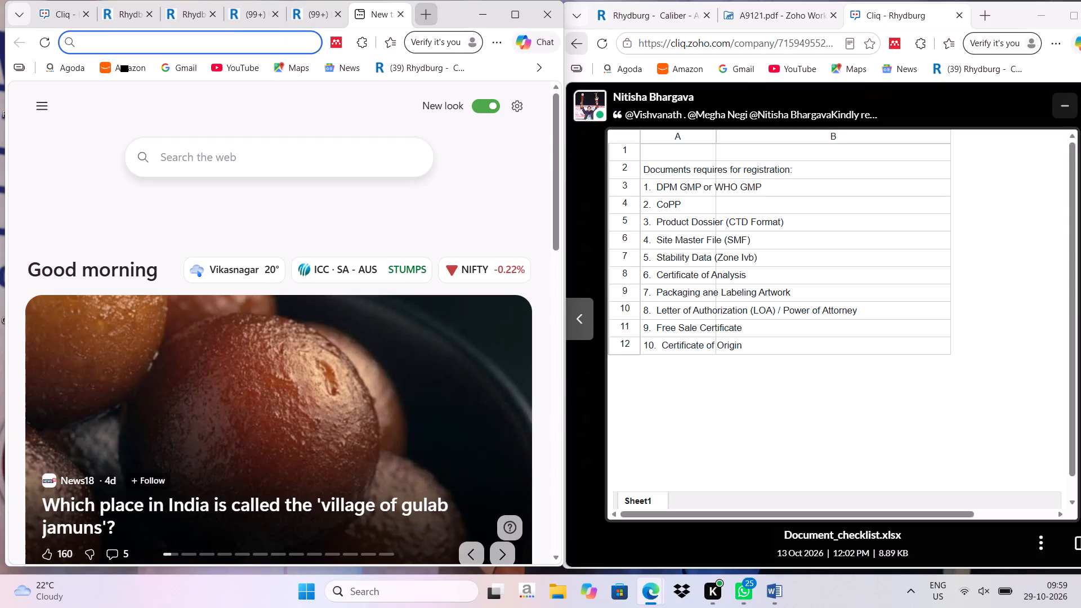
text(work)
key(space)
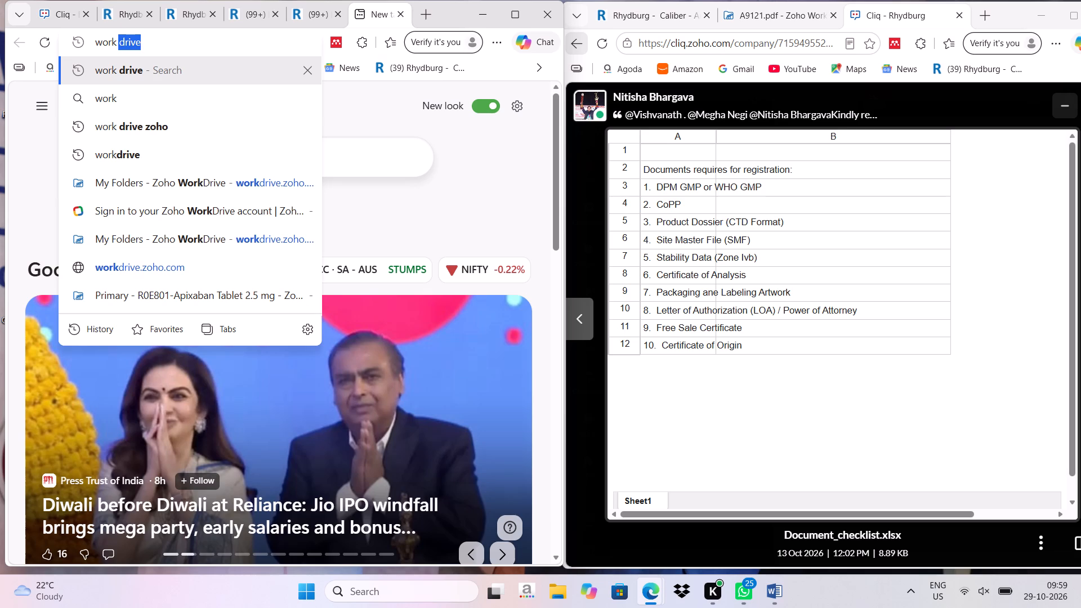
click(176, 68)
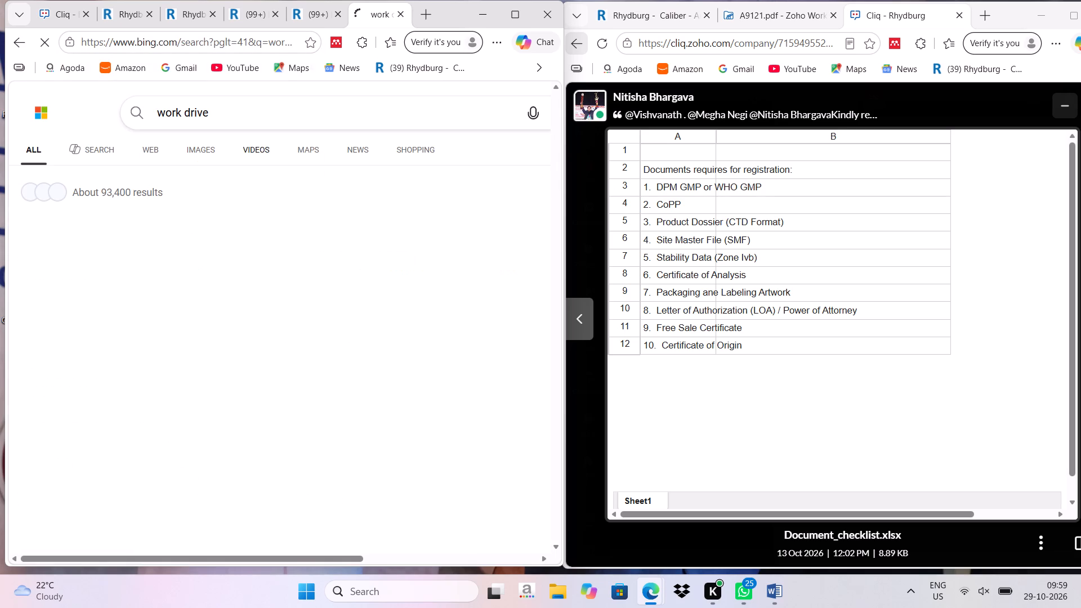
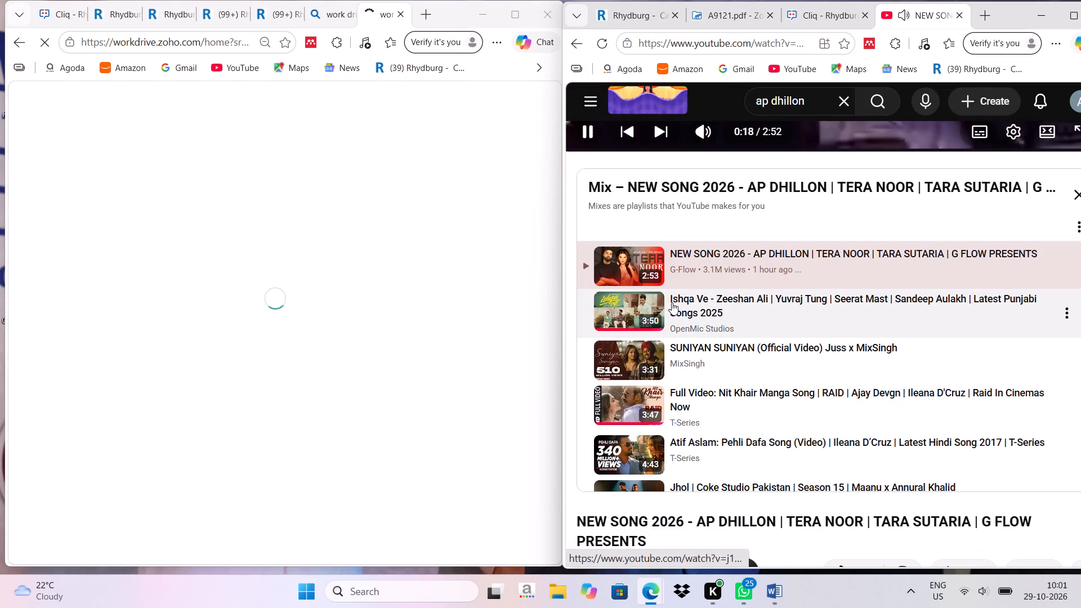
Browse the AP Dhillon song mix and the recommended videos below it on the YouTube page.
scroll(672, 302, down, 4)
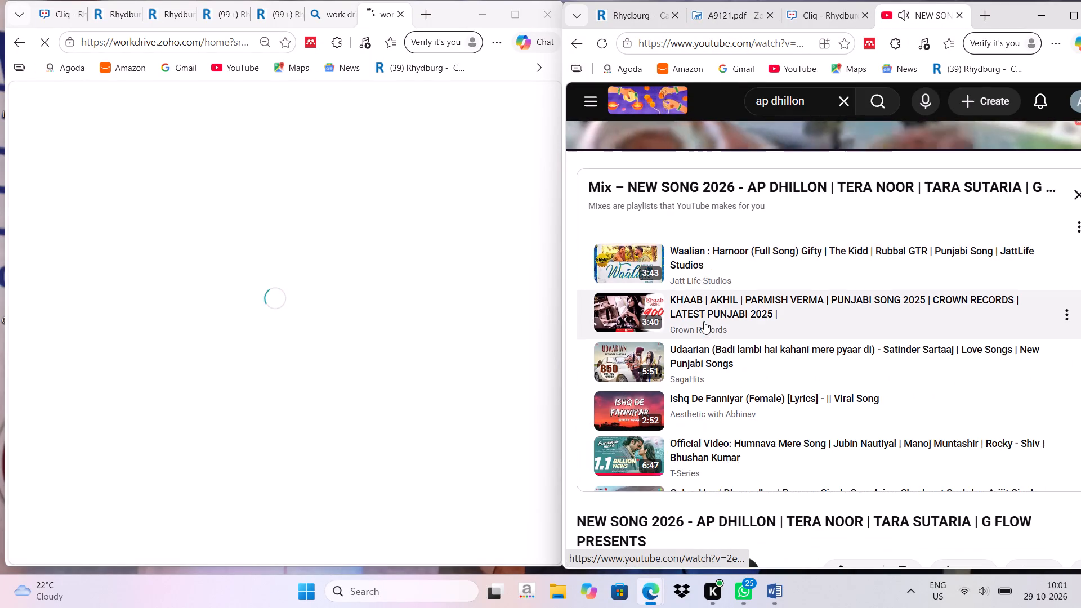
scroll(704, 321, down, 1)
scroll(1080, 342, down, 3)
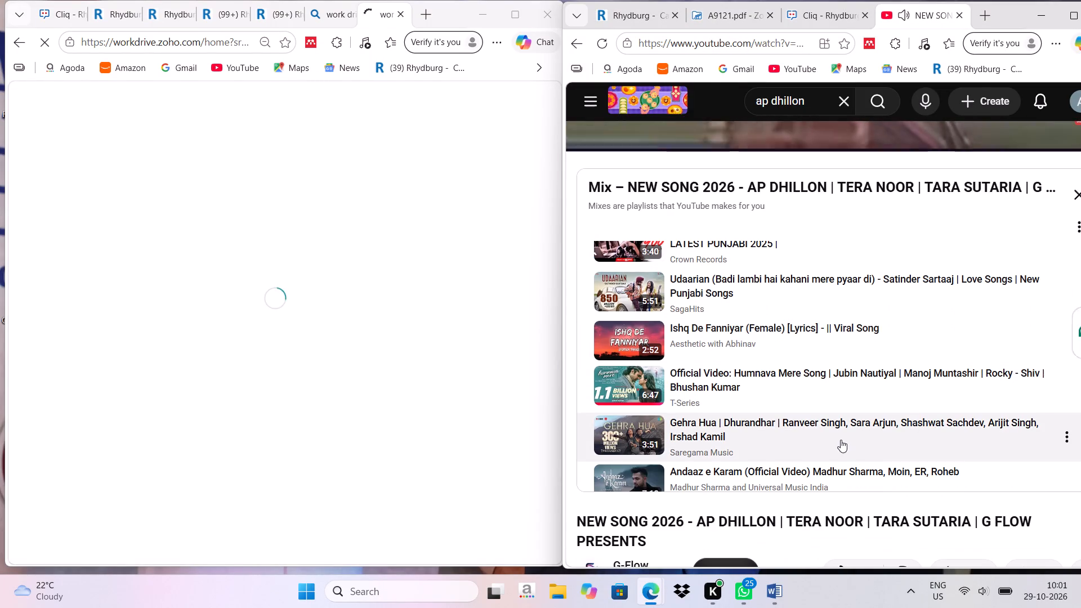
scroll(840, 440, down, 4)
scroll(825, 498, down, 7)
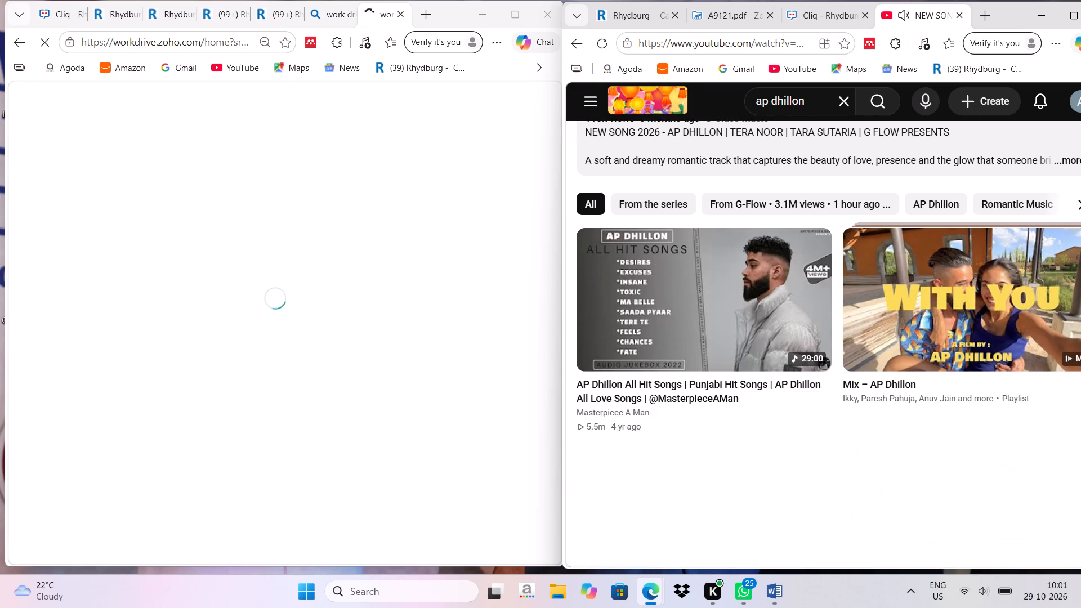
scroll(767, 316, down, 4)
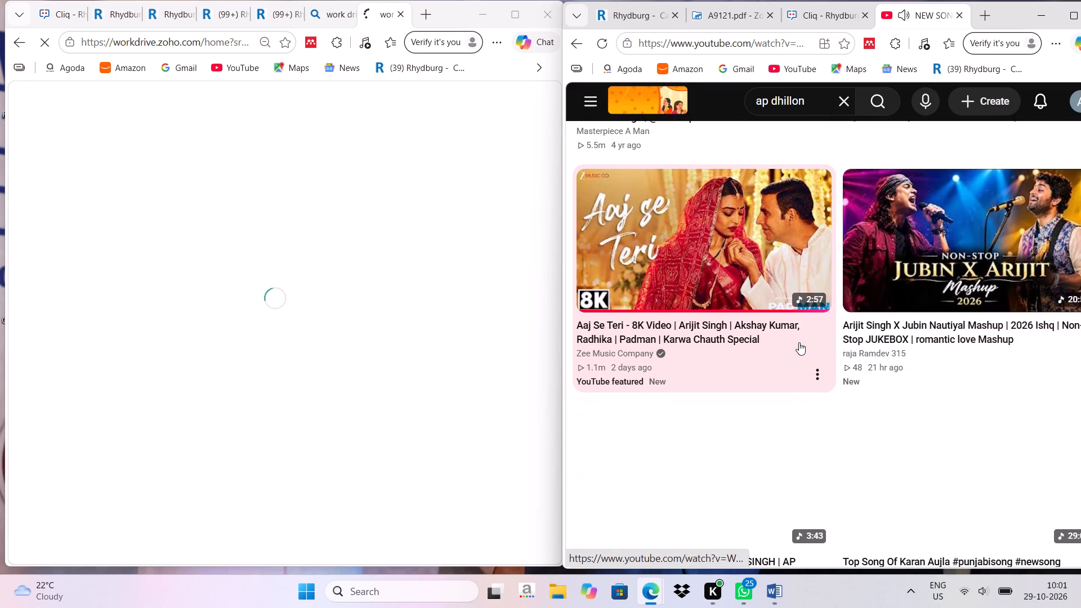
scroll(866, 320, down, 3)
scroll(897, 368, up, 3)
scroll(897, 368, down, 5)
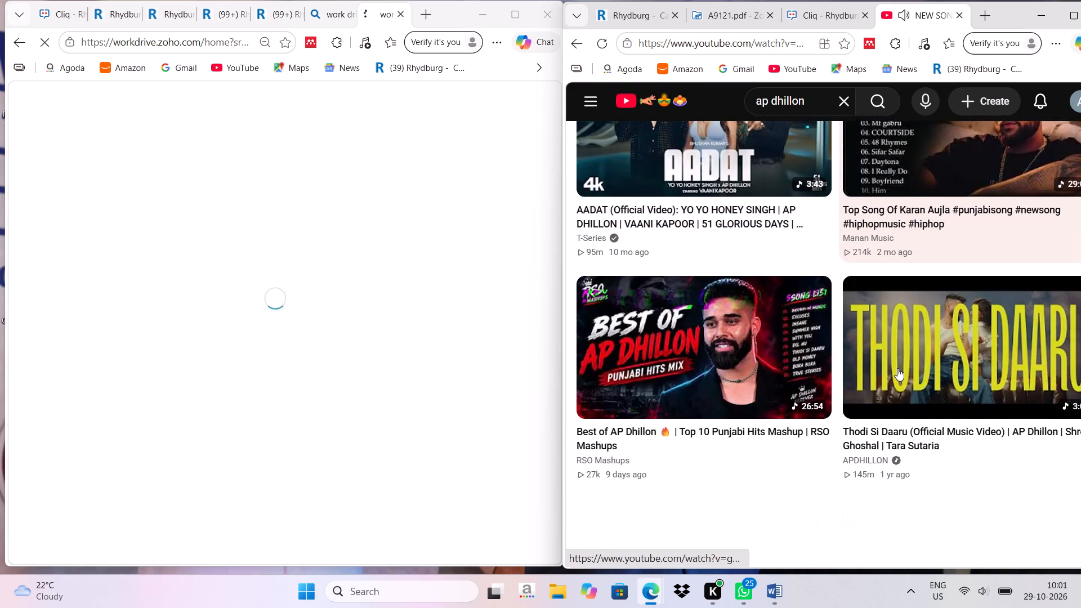
Browse the recommended YouTube videos and play "Aaj Se Teri - 8K Video" from Zee Music Company.
scroll(891, 370, down, 4)
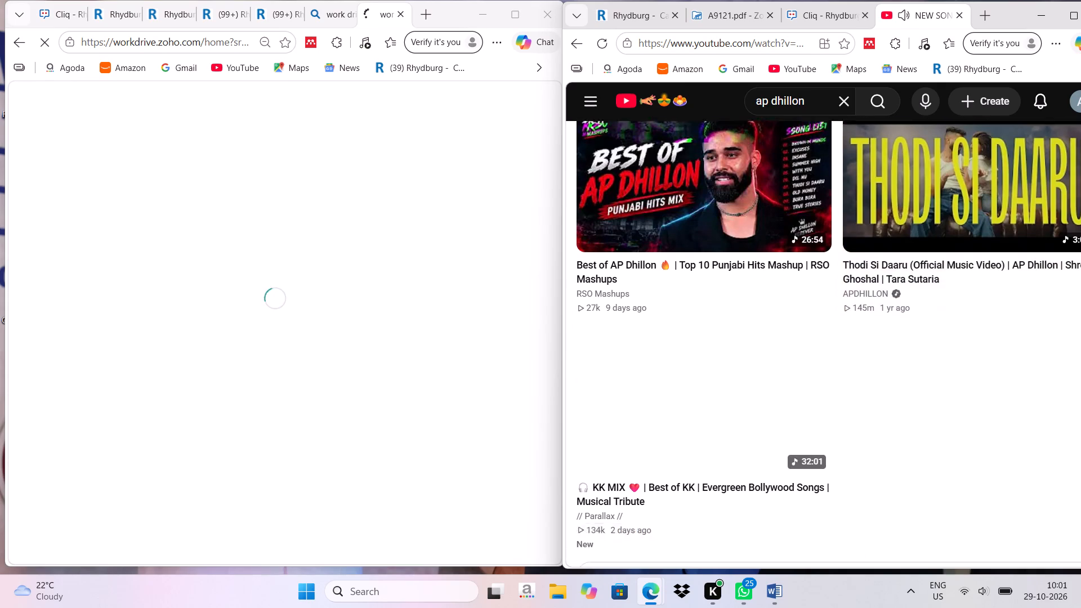
scroll(891, 370, down, 1)
scroll(891, 370, up, 12)
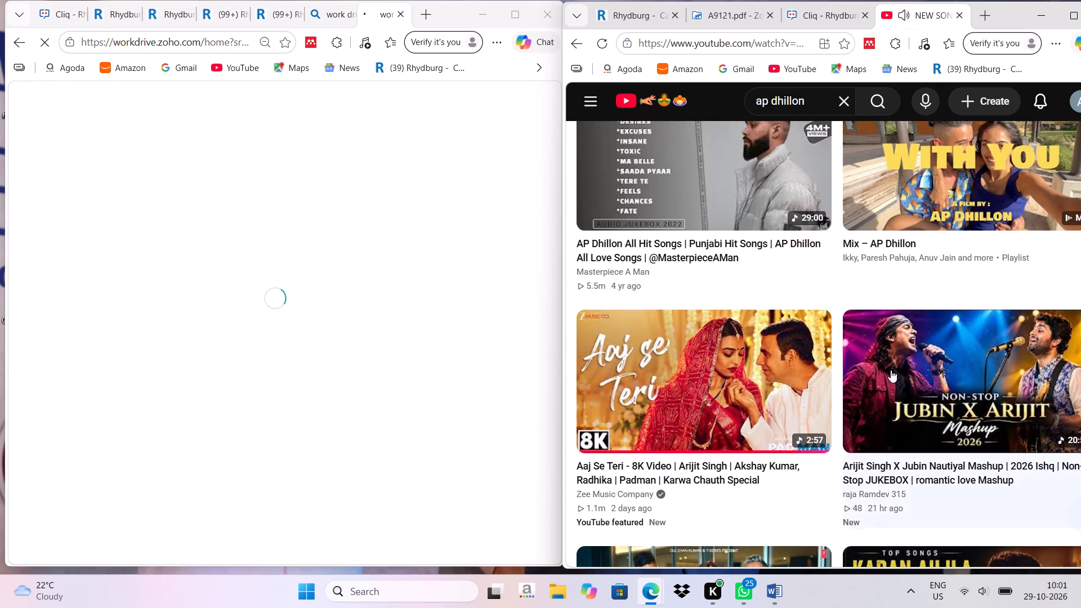
click(756, 387)
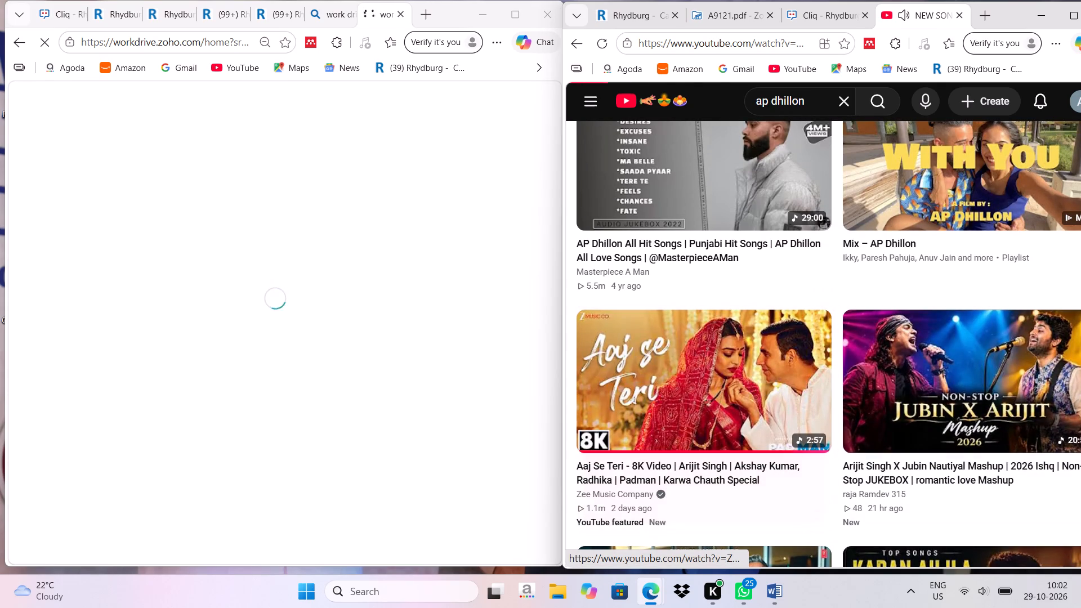
Switch back to the Document_checklist.xlsx preview in Cliq.
click(830, 9)
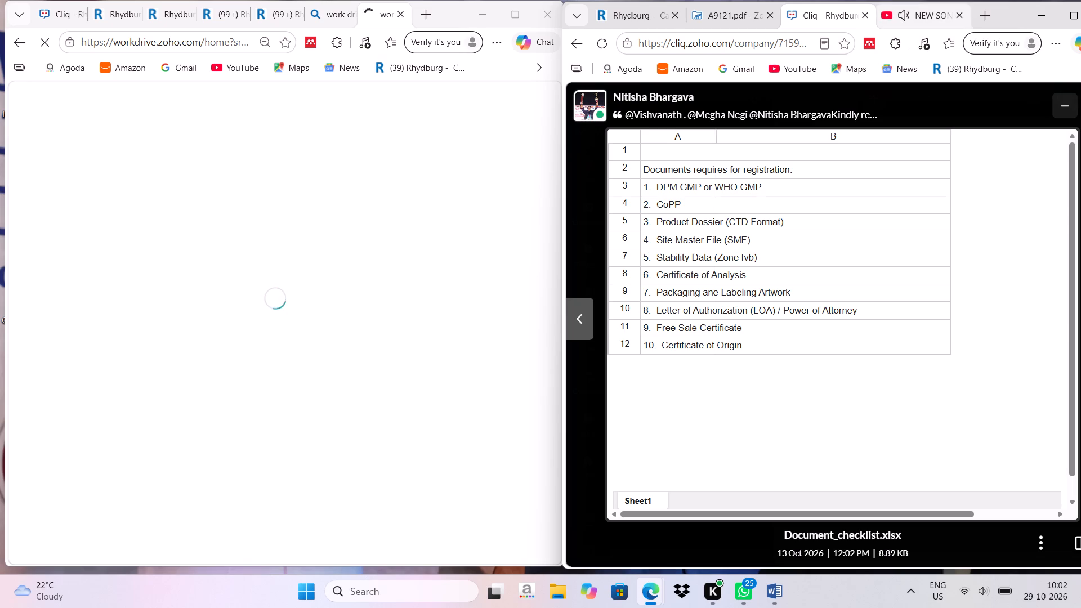
Set the system sound volume to a little below half.
click(982, 587)
click(926, 504)
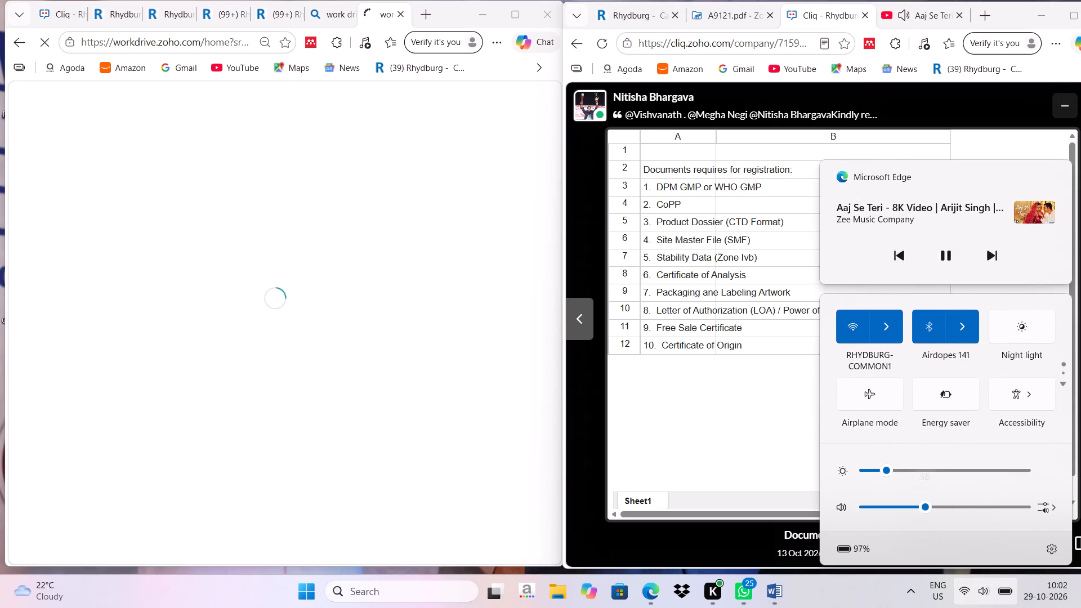